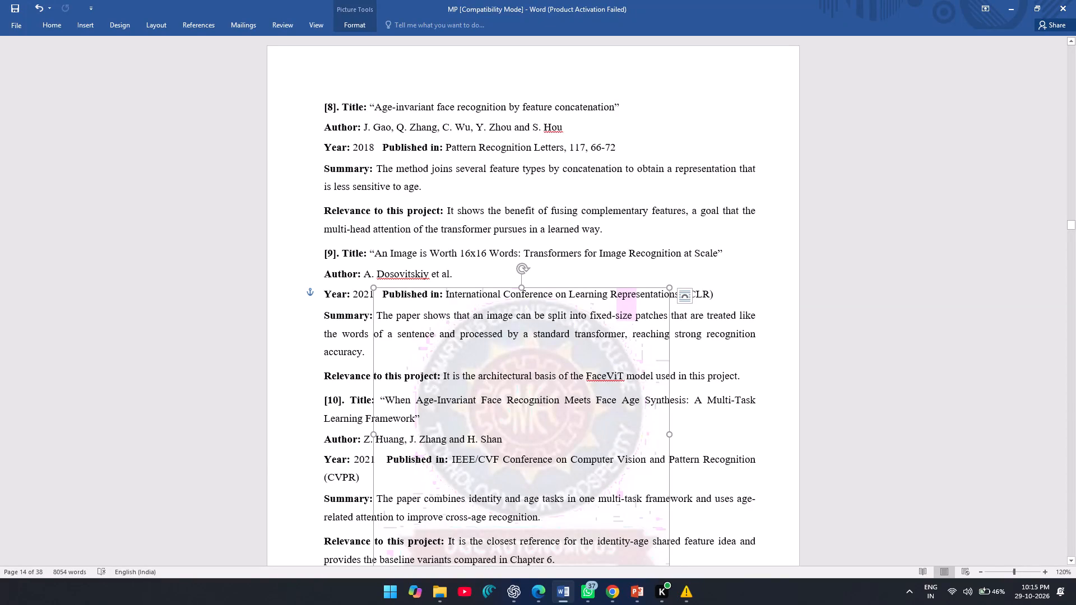
Move the faded college logo up to the middle of the page with references [8] to [10].
{"action": "left_click_drag", "start_coordinate": [557, 436], "coordinate": [572, 367]}
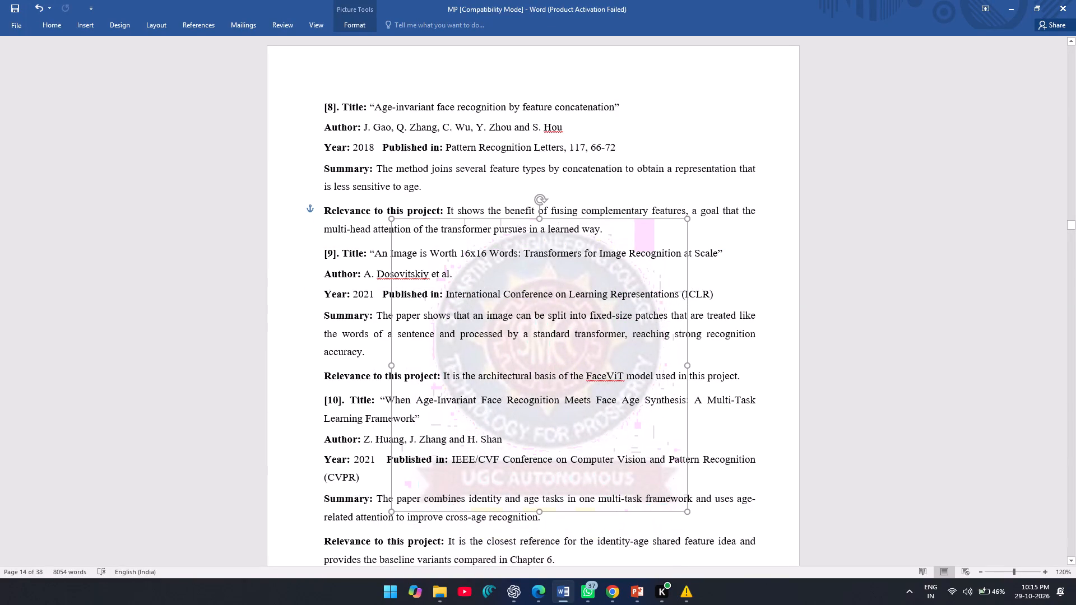
Paste the faded college logo onto the first Chapter 3 page and centre it over the Existing System text.
{"action": "scroll", "coordinate": [674, 418], "scroll_direction": "down", "scroll_amount": 1}
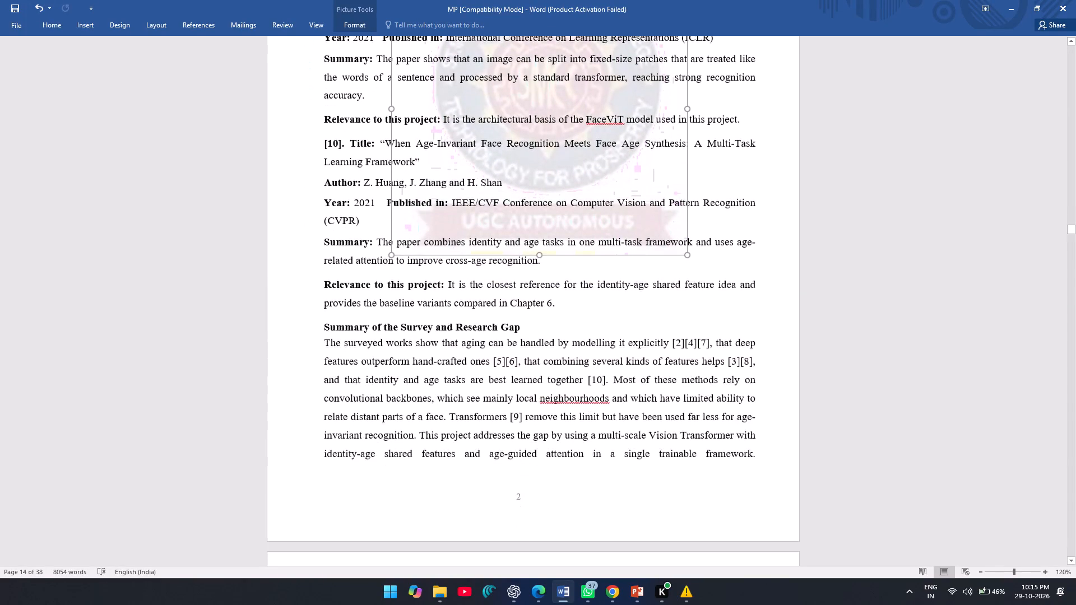
{"action": "scroll", "coordinate": [674, 418], "scroll_direction": "down", "scroll_amount": 1}
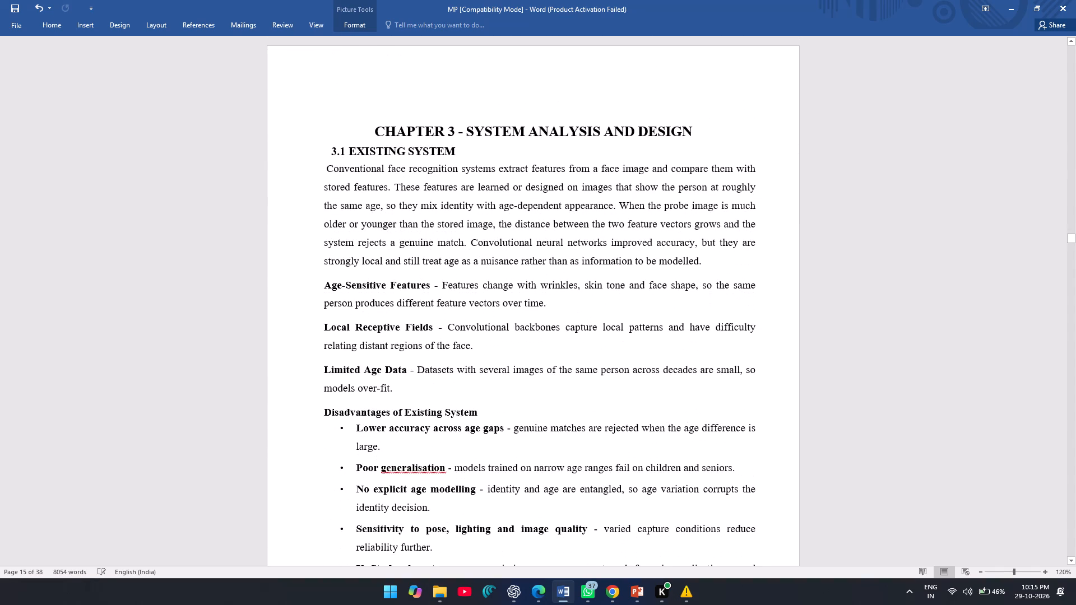
{"action": "left_click", "coordinate": [502, 395]}
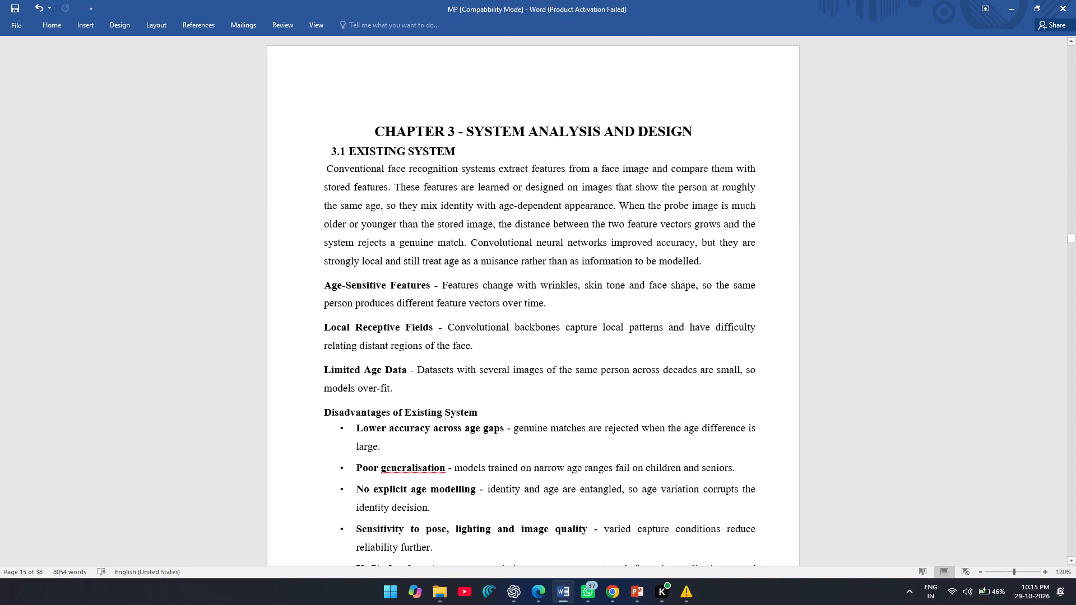
{"action": "key", "text": "ctrl+v"}
{"action": "left_click_drag", "start_coordinate": [525, 371], "coordinate": [612, 344]}
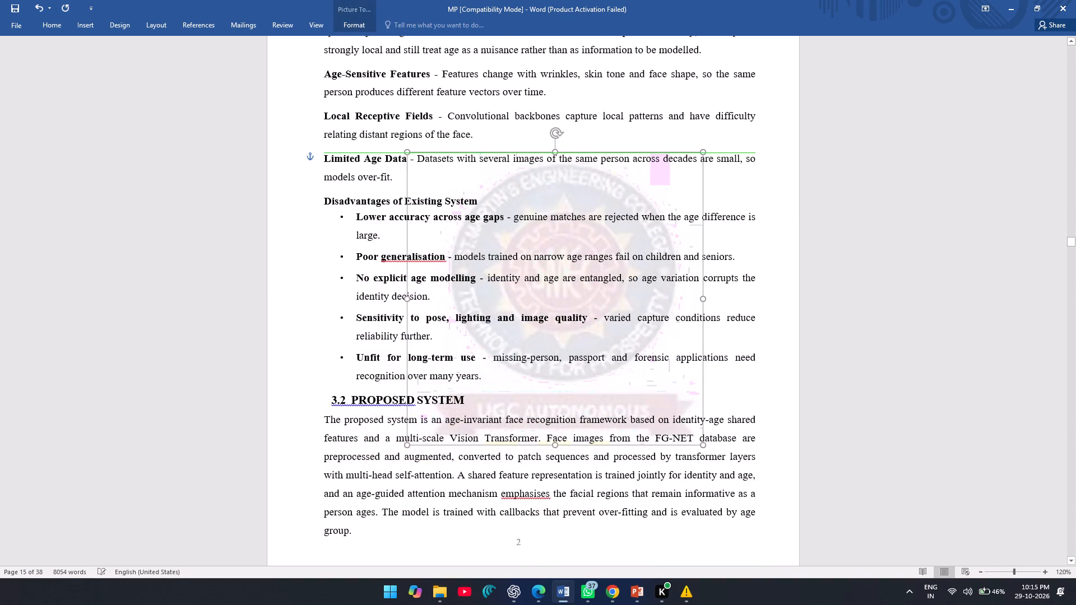
{"action": "left_click_drag", "start_coordinate": [612, 344], "coordinate": [596, 288]}
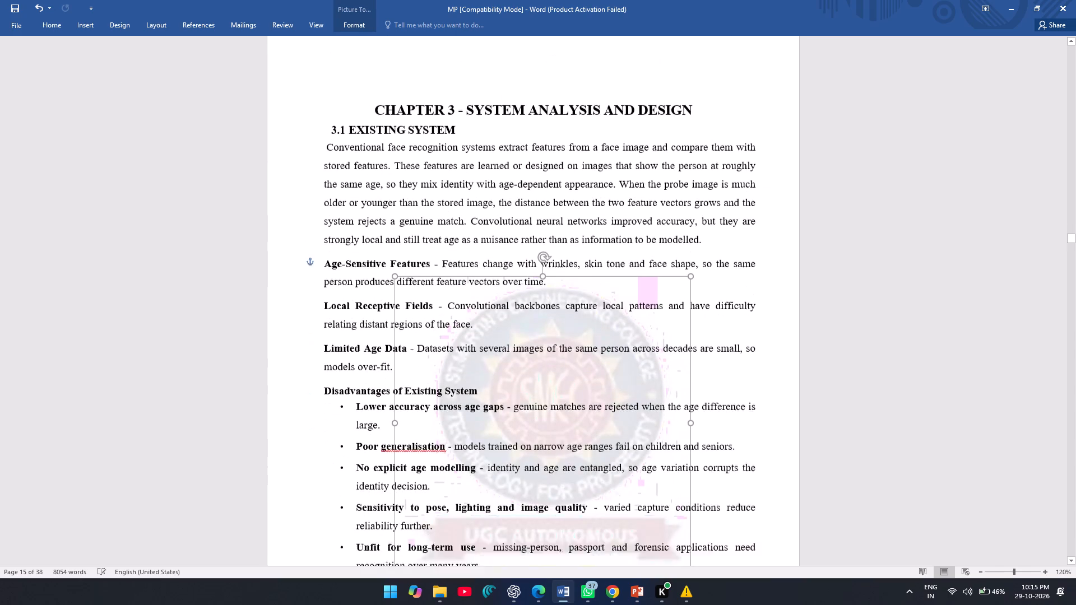
{"action": "left_click_drag", "start_coordinate": [573, 292], "coordinate": [559, 293]}
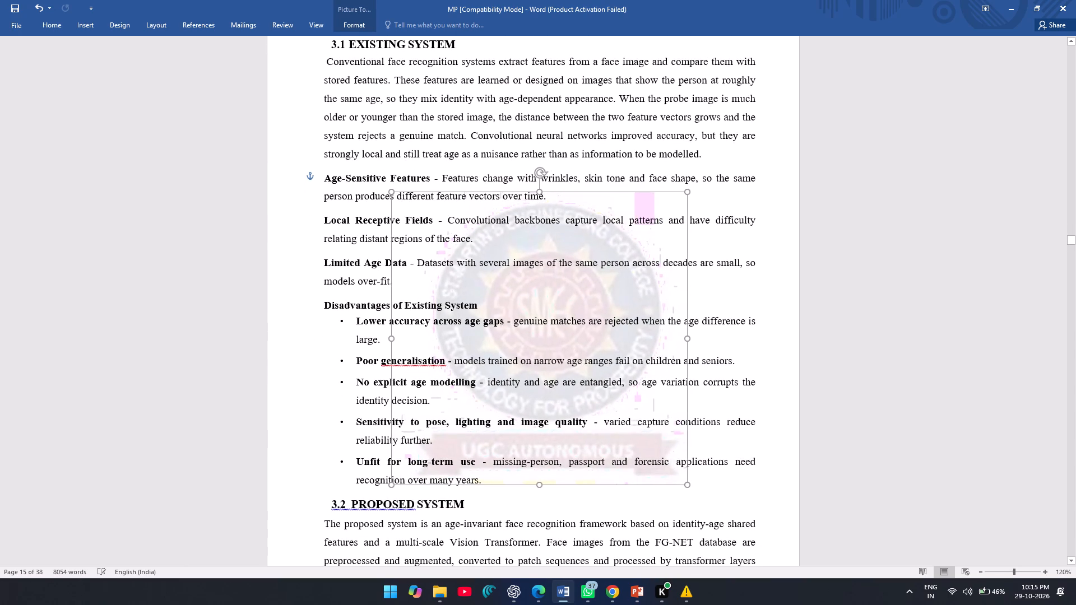
{"action": "left_click_drag", "start_coordinate": [559, 293], "coordinate": [555, 277]}
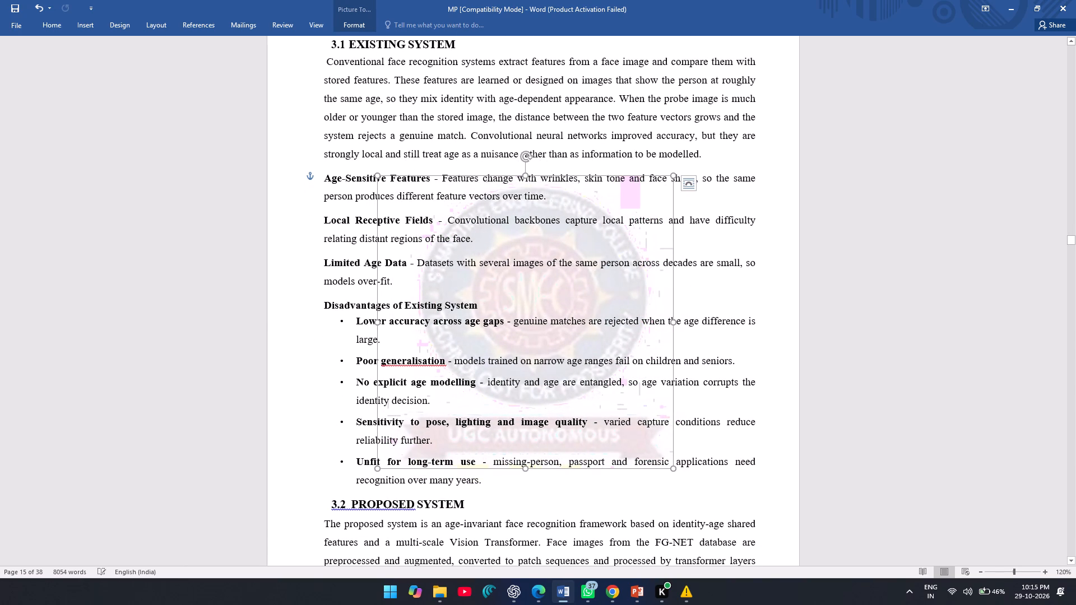
Paste the college logo onto the Advantages of Proposed System page and move it to the middle of the page.
{"action": "scroll", "coordinate": [601, 331], "scroll_direction": "down", "scroll_amount": 1}
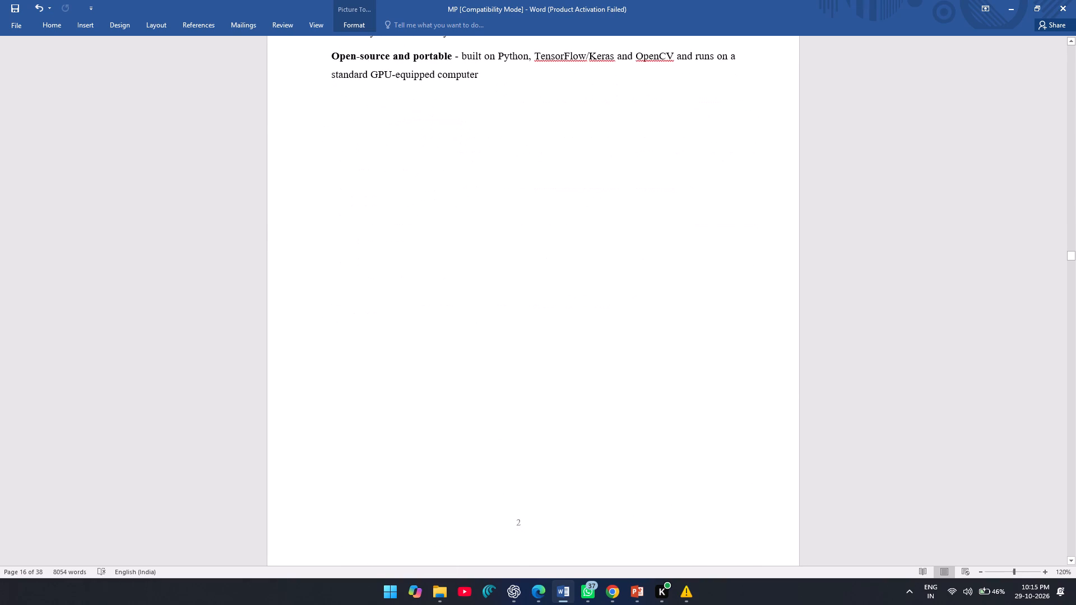
{"action": "scroll", "coordinate": [531, 354], "scroll_direction": "up", "scroll_amount": 1}
{"action": "left_click", "coordinate": [501, 402]}
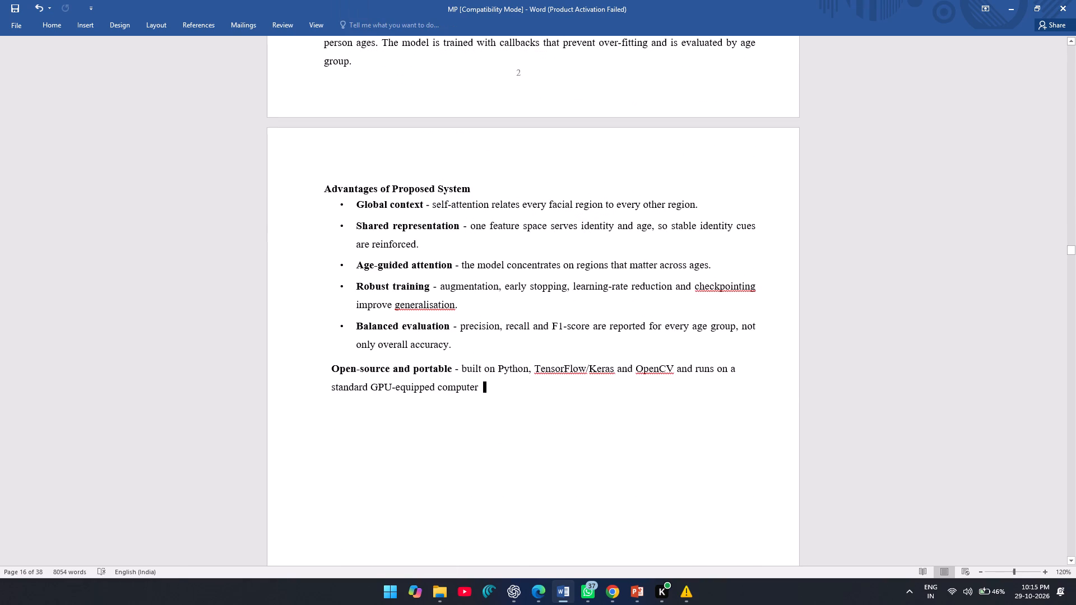
{"action": "key", "text": "ctrl+v"}
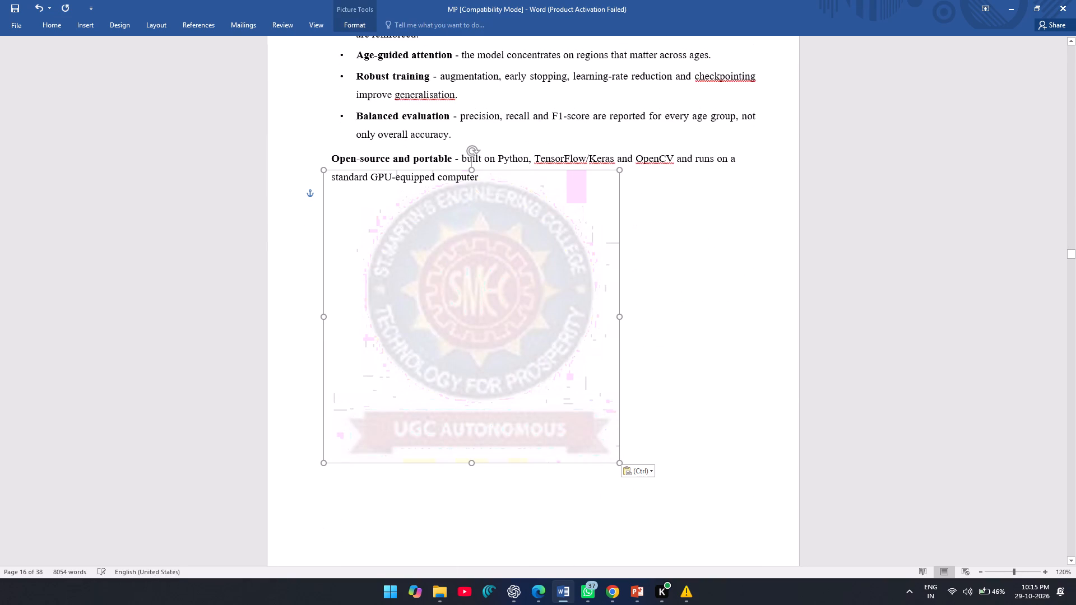
{"action": "left_click_drag", "start_coordinate": [511, 382], "coordinate": [566, 291]}
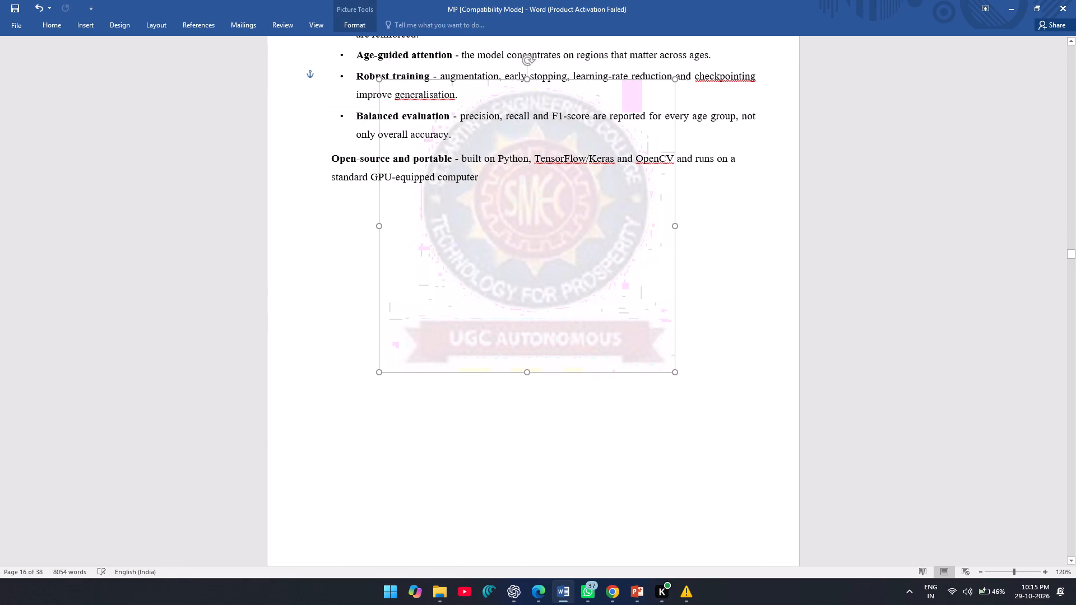
Paste the college logo onto the first Chapter 4 page and centre it over the functional requirements list.
{"action": "scroll", "coordinate": [566, 291], "scroll_direction": "down", "scroll_amount": 1}
{"action": "scroll", "coordinate": [566, 291], "scroll_direction": "up", "scroll_amount": 1}
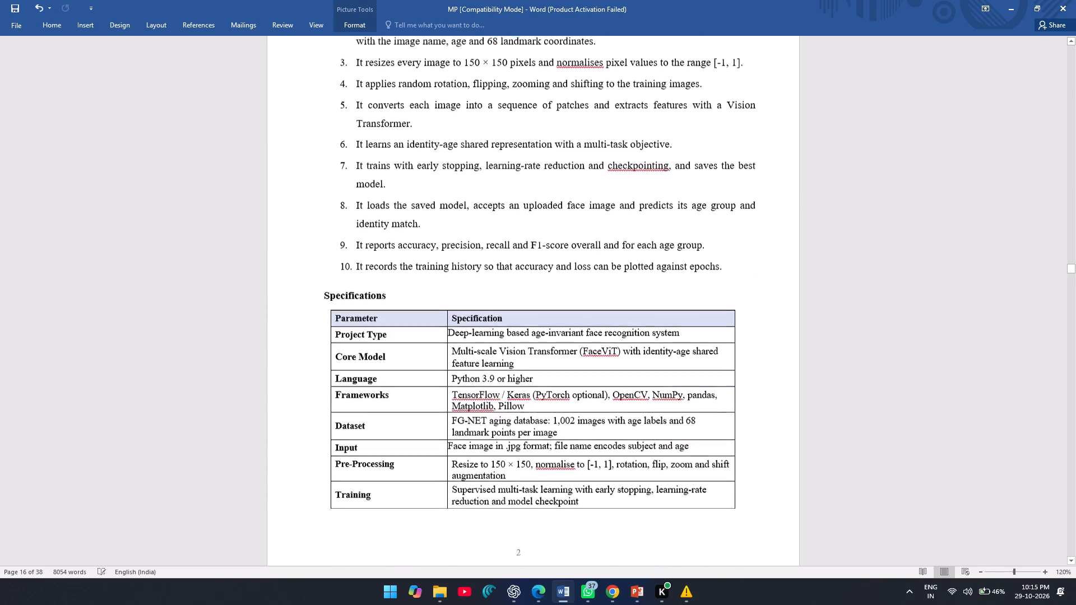
{"action": "scroll", "coordinate": [566, 291], "scroll_direction": "up", "scroll_amount": 2}
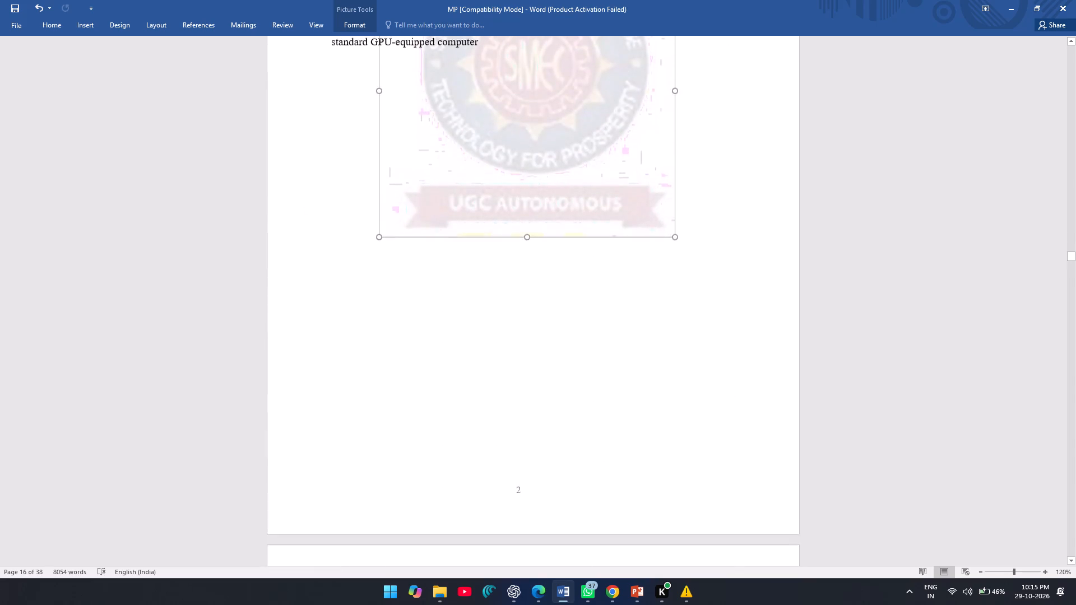
{"action": "scroll", "coordinate": [642, 281], "scroll_direction": "down", "scroll_amount": 2}
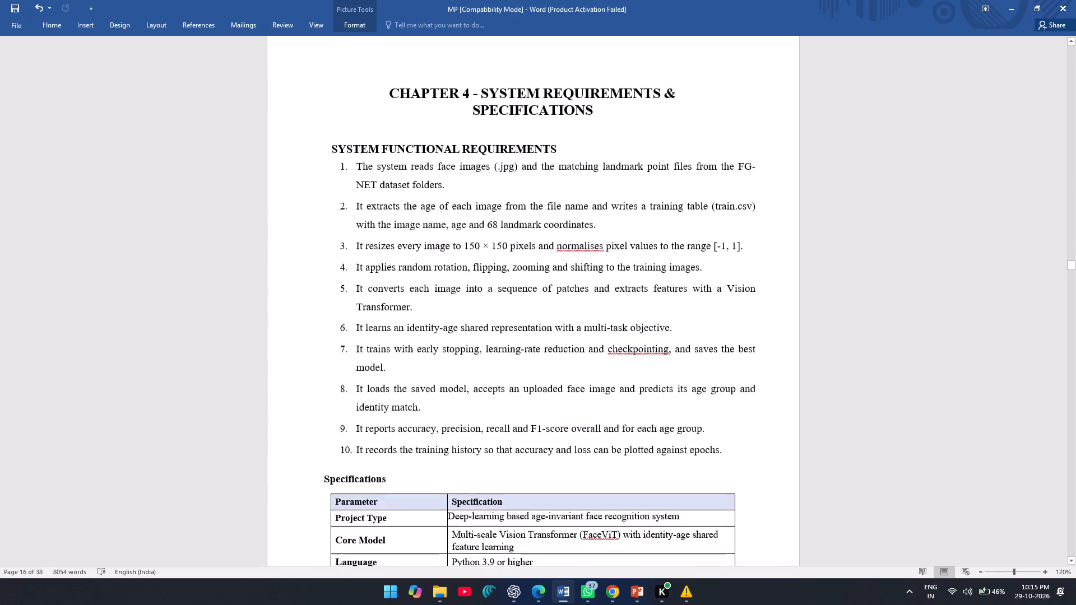
{"action": "left_click", "coordinate": [498, 332]}
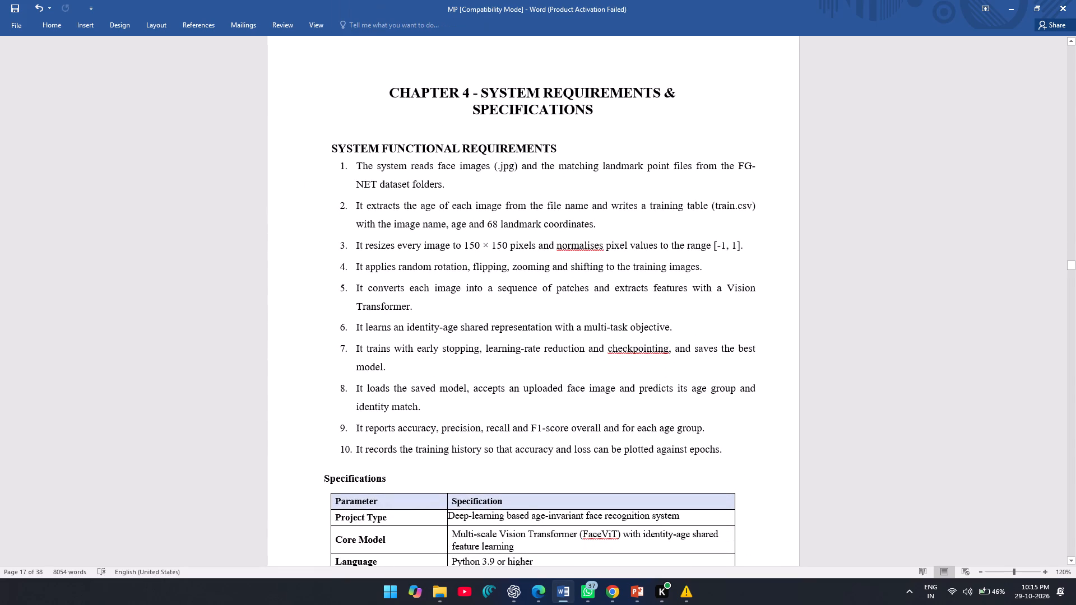
{"action": "key", "text": "ctrl+v"}
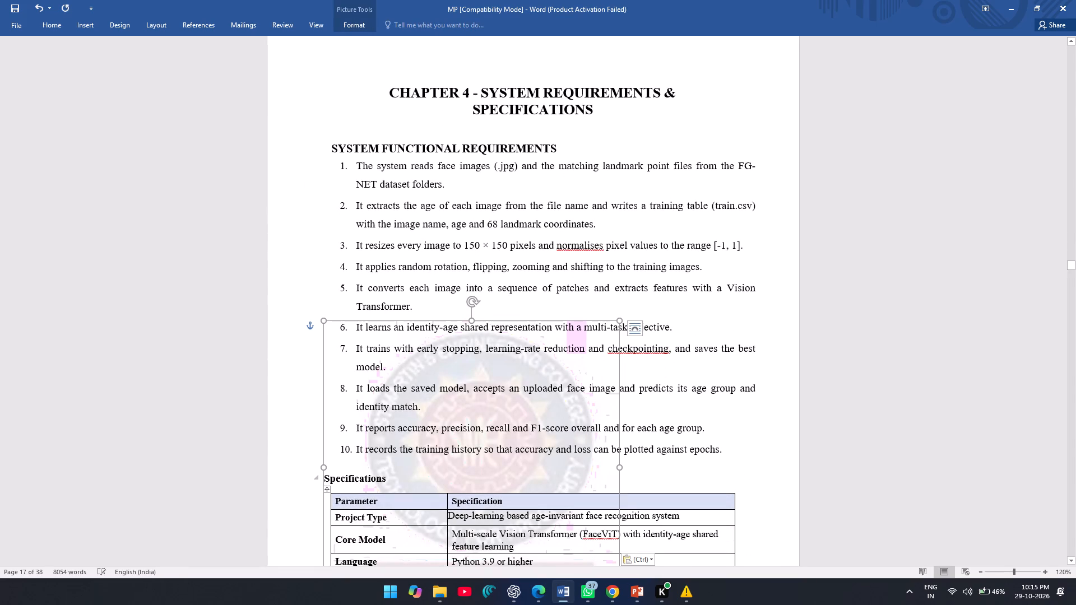
{"action": "left_click_drag", "start_coordinate": [512, 471], "coordinate": [562, 392]}
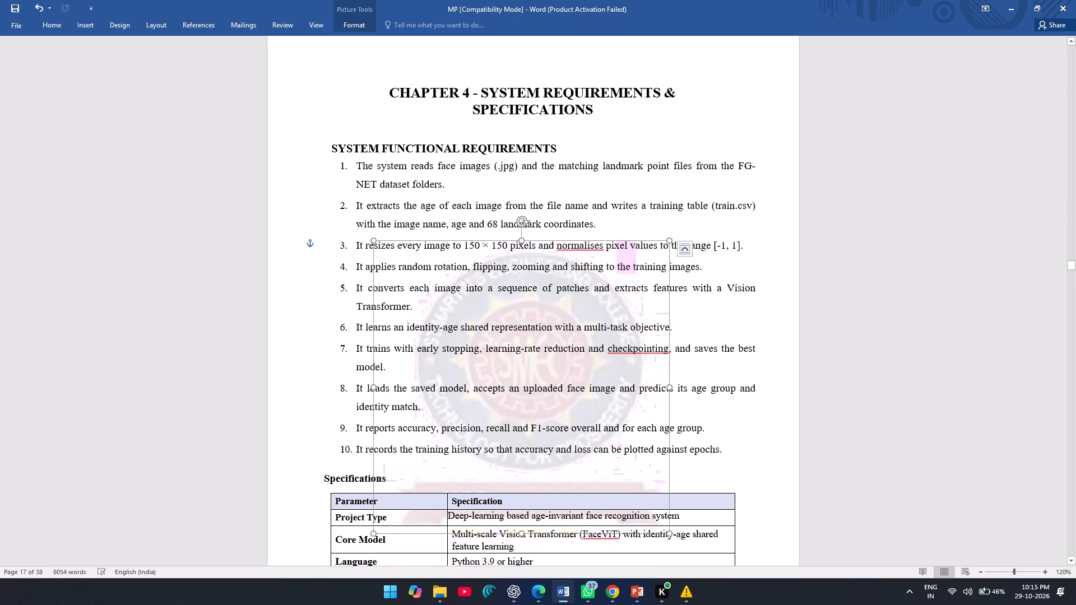
Paste the college logo onto the page with sections 4.2.5 to 4.2.7 and centre it over the Training and Evaluation Algorithm text.
{"action": "scroll", "coordinate": [562, 392], "scroll_direction": "down", "scroll_amount": 2}
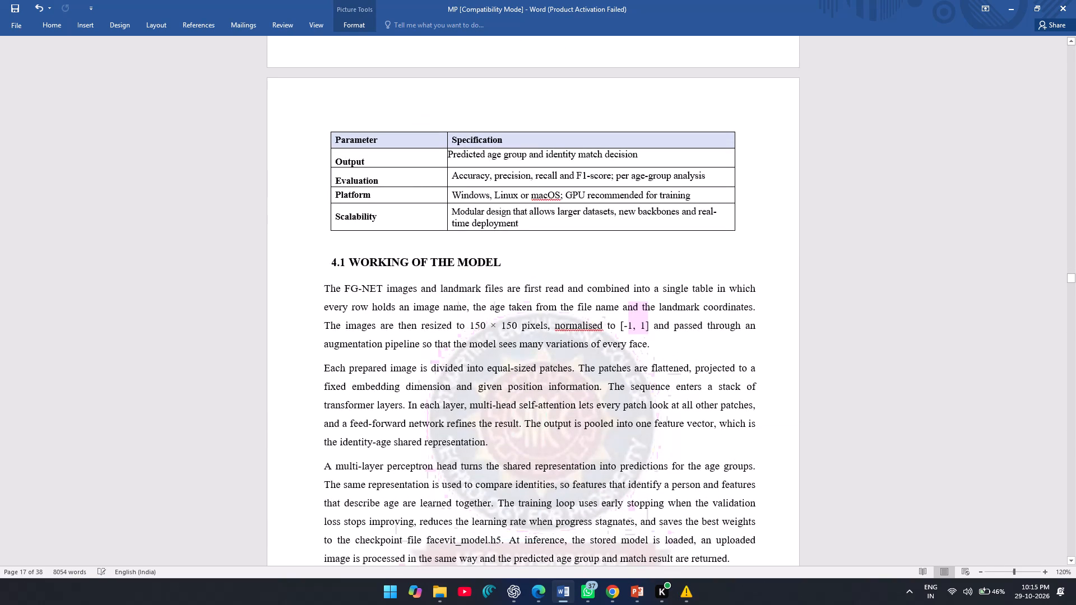
{"action": "scroll", "coordinate": [536, 404], "scroll_direction": "down", "scroll_amount": 2}
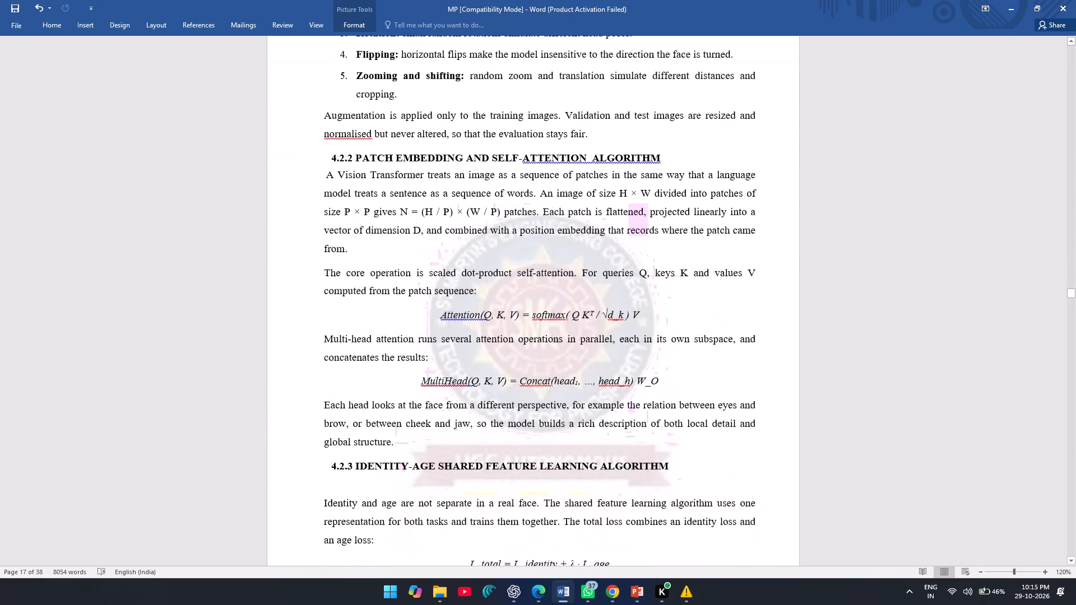
{"action": "scroll", "coordinate": [536, 404], "scroll_direction": "down", "scroll_amount": 2}
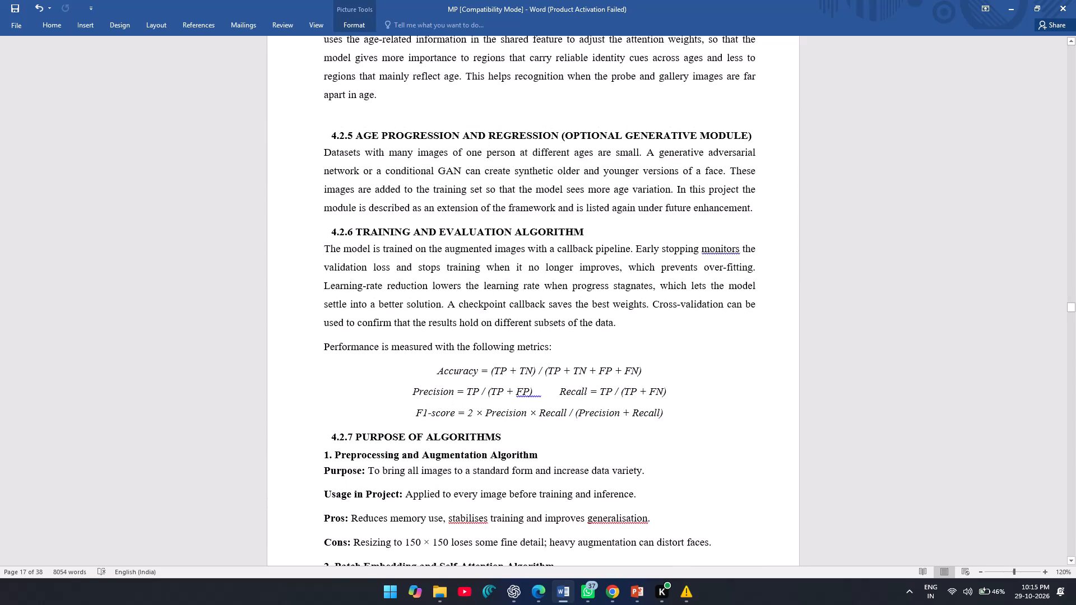
{"action": "left_click", "coordinate": [512, 273]}
{"action": "key", "text": "ctrl+v"}
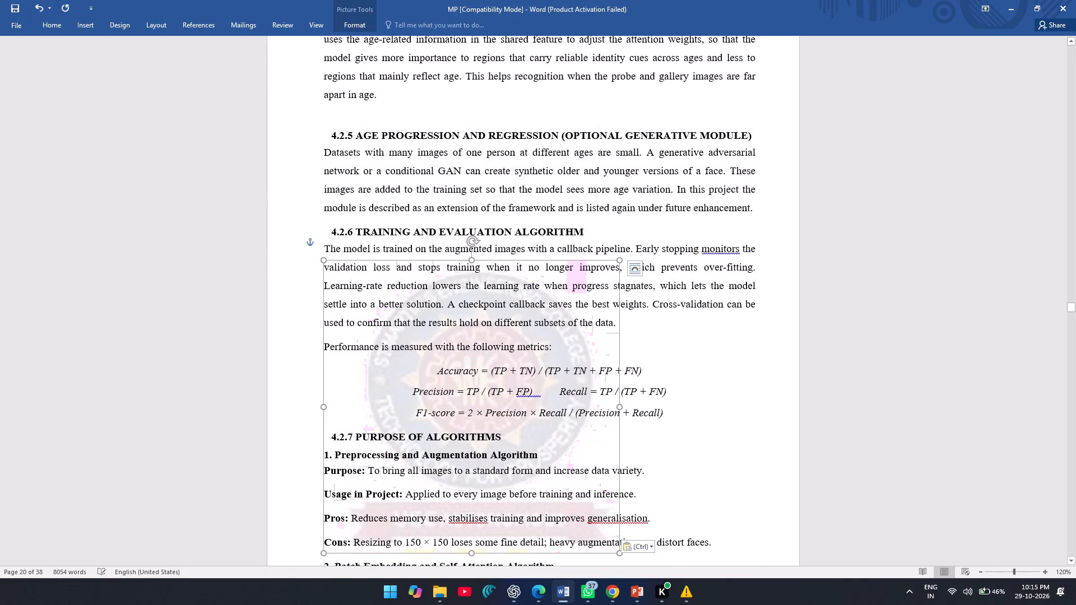
{"action": "left_click_drag", "start_coordinate": [574, 443], "coordinate": [634, 331]}
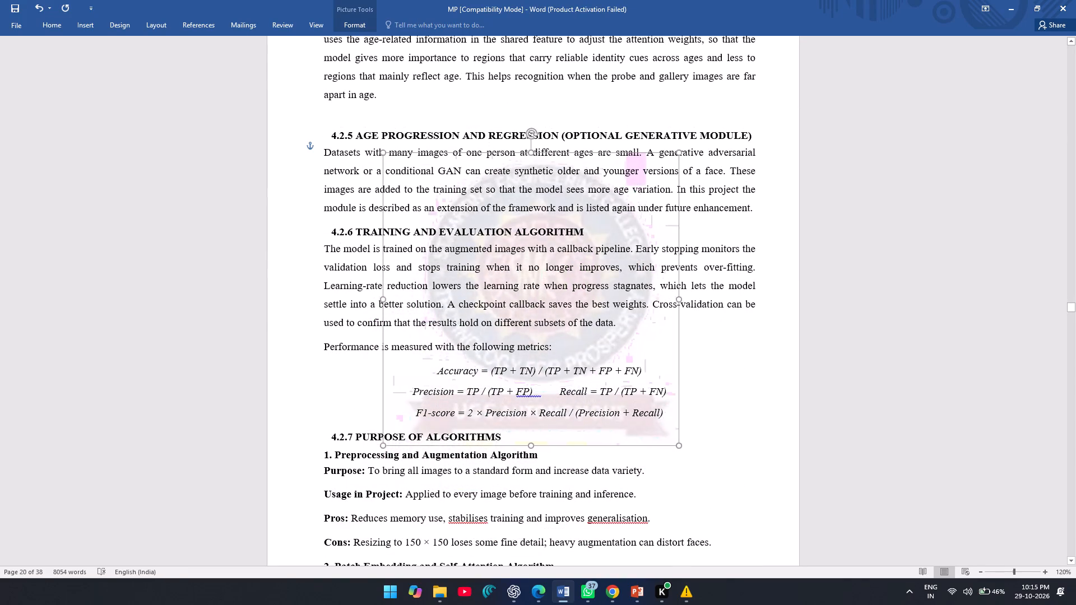
{"action": "left_click_drag", "start_coordinate": [634, 331], "coordinate": [636, 329]}
Paste the college logo onto the page with algorithms 3 to 5 and move it up towards the page centre.
{"action": "scroll", "coordinate": [636, 329], "scroll_direction": "down", "scroll_amount": 1}
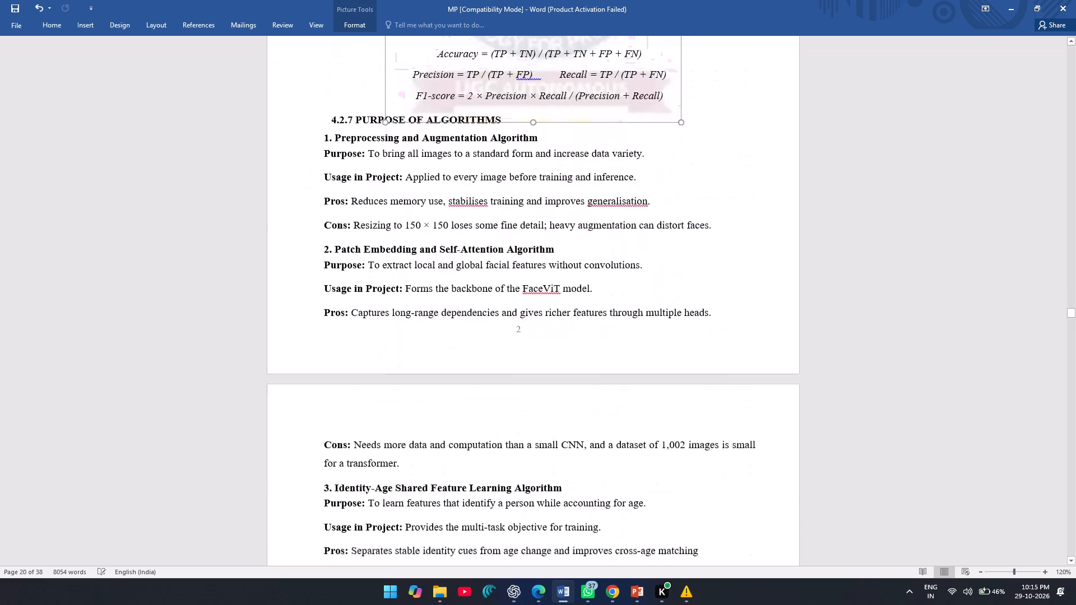
{"action": "scroll", "coordinate": [636, 329], "scroll_direction": "down", "scroll_amount": 1}
{"action": "left_click", "coordinate": [536, 416]}
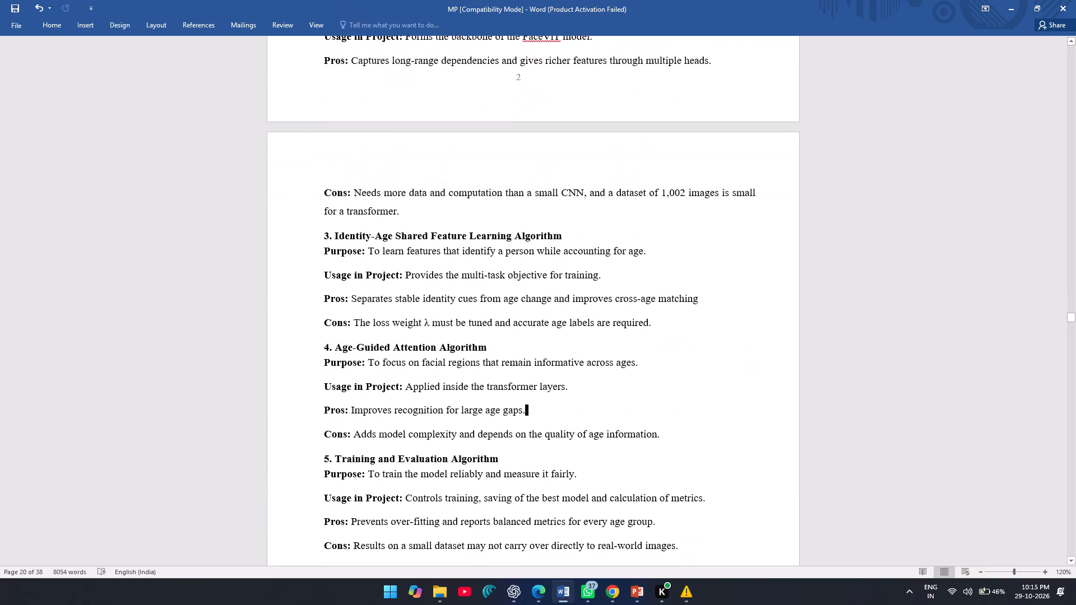
{"action": "key", "text": "ctrl+v"}
{"action": "left_click_drag", "start_coordinate": [549, 345], "coordinate": [584, 290]}
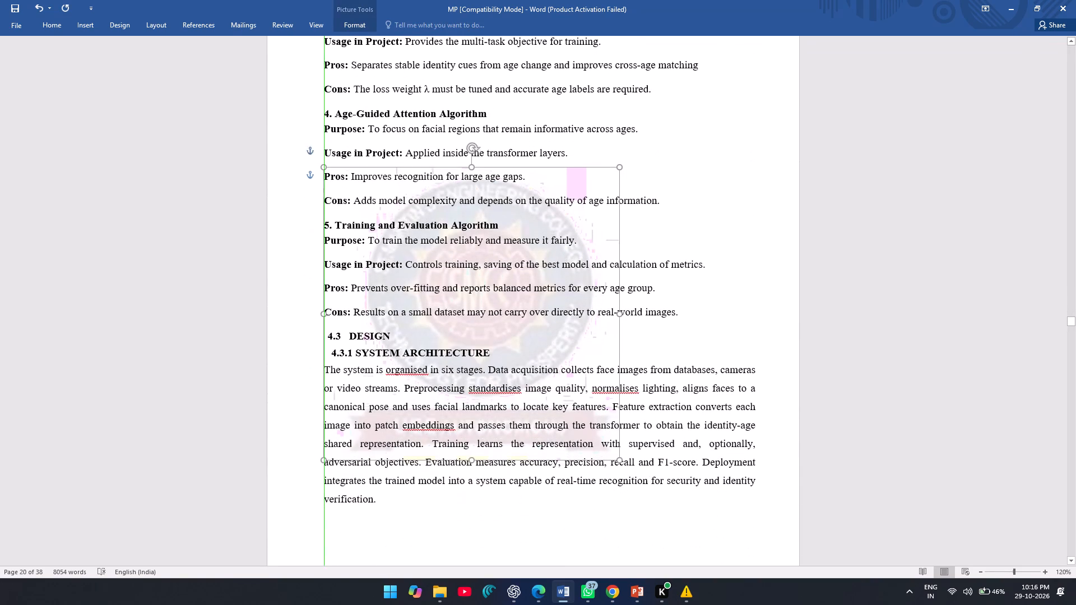
{"action": "left_click_drag", "start_coordinate": [584, 290], "coordinate": [599, 241]}
Paste the college logo at section 4.3.2 Data Flow Diagram and move it up to the middle of that page.
{"action": "scroll", "coordinate": [599, 241], "scroll_direction": "down", "scroll_amount": 1}
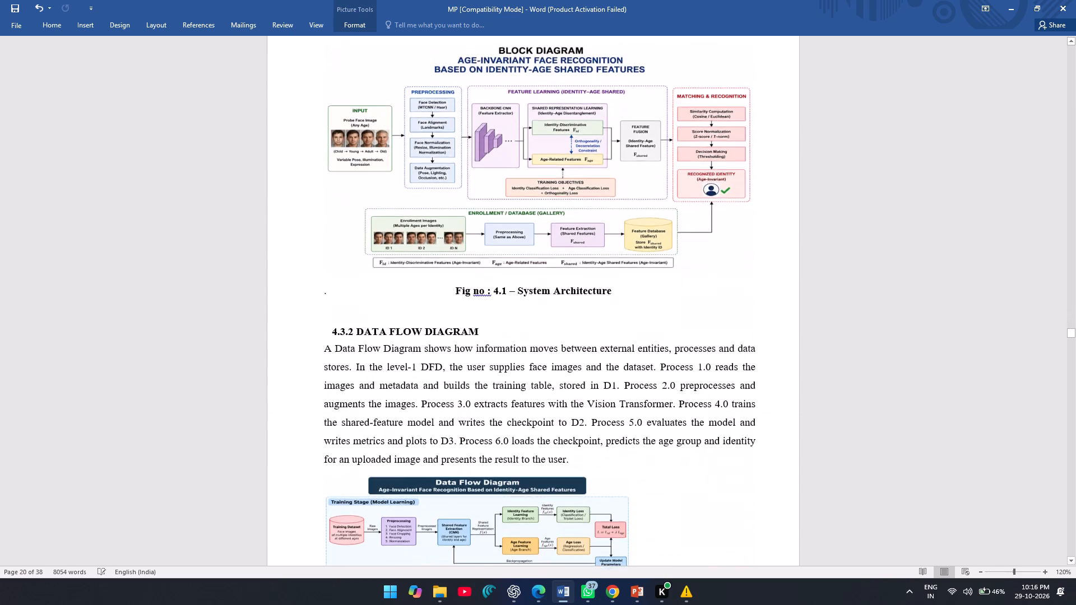
{"action": "scroll", "coordinate": [599, 241], "scroll_direction": "down", "scroll_amount": 1}
{"action": "left_click", "coordinate": [521, 331]}
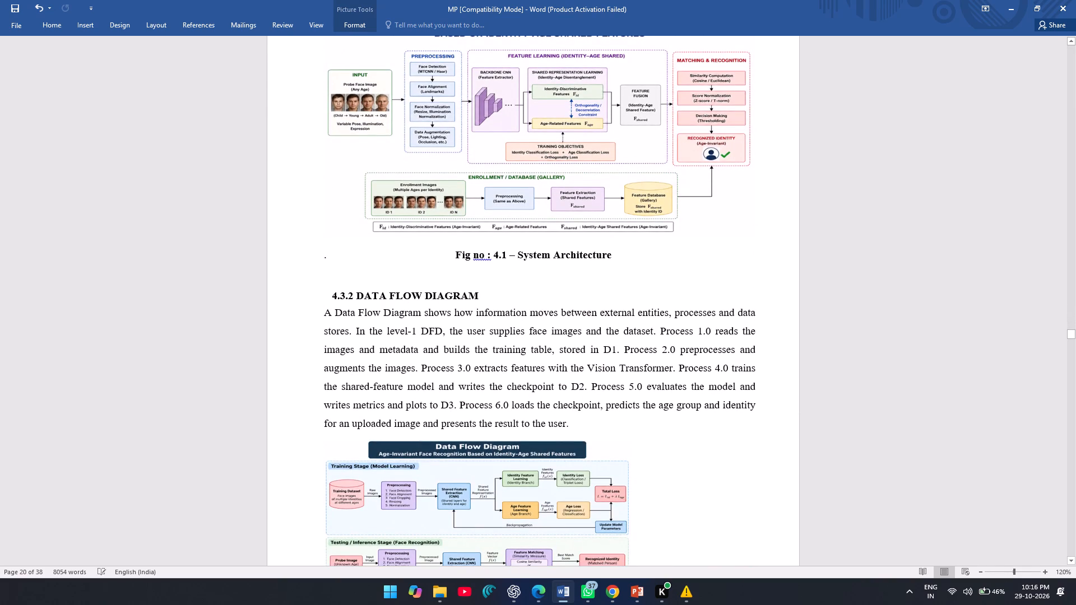
{"action": "key", "text": "ctrl+v"}
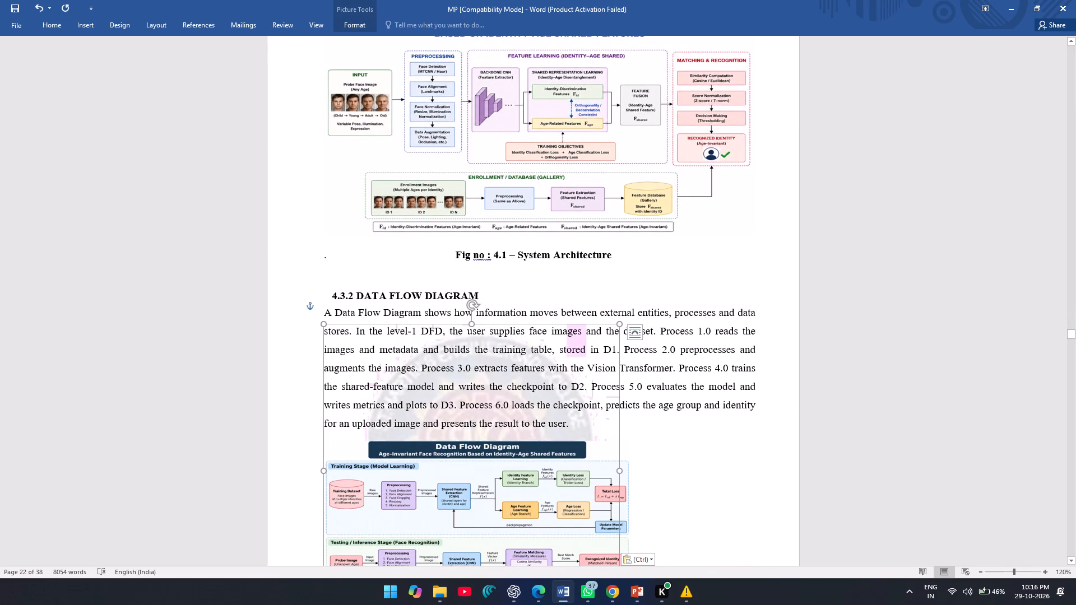
{"action": "left_click_drag", "start_coordinate": [579, 429], "coordinate": [637, 240]}
Paste the college logo below the dataset field table on the Use Case Diagram page and move it up to the page centre.
{"action": "scroll", "coordinate": [637, 240], "scroll_direction": "up", "scroll_amount": 1}
{"action": "scroll", "coordinate": [637, 240], "scroll_direction": "down", "scroll_amount": 2}
{"action": "scroll", "coordinate": [637, 240], "scroll_direction": "up", "scroll_amount": 1}
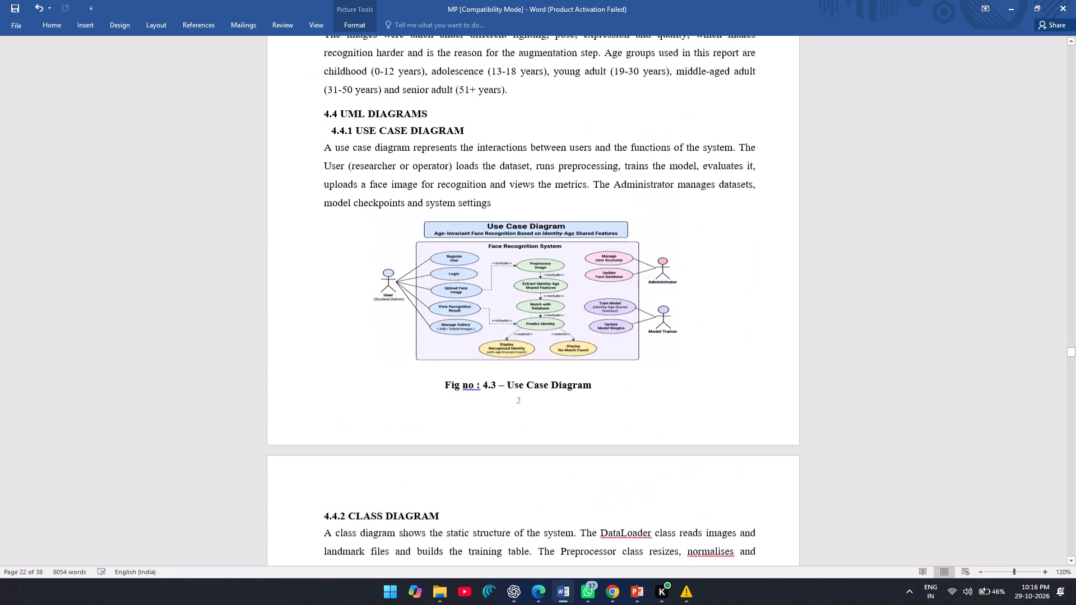
{"action": "scroll", "coordinate": [637, 240], "scroll_direction": "up", "scroll_amount": 1}
{"action": "left_click", "coordinate": [536, 230]}
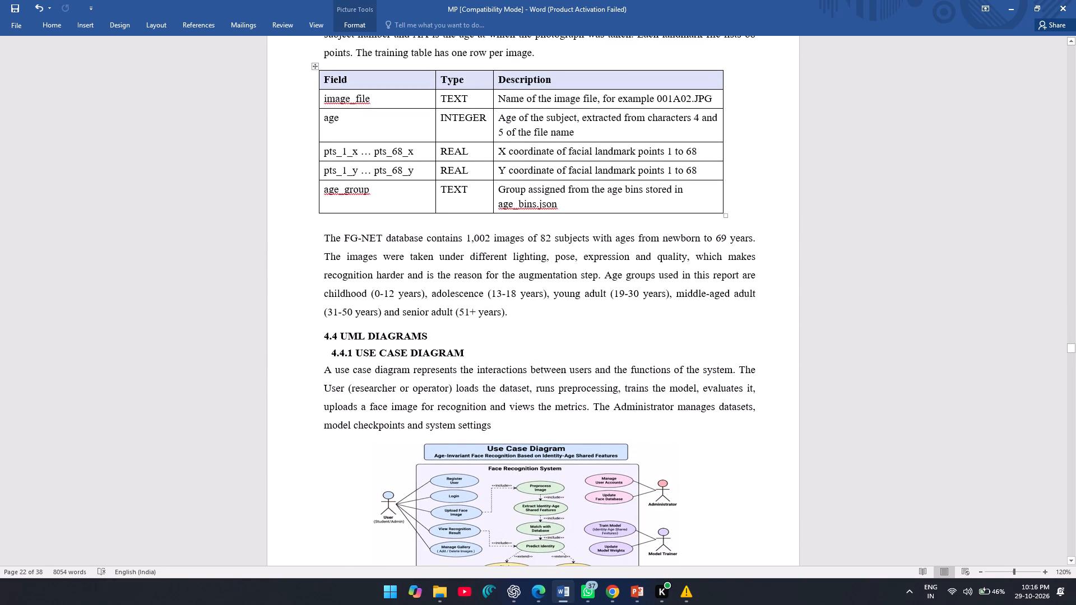
{"action": "key", "text": "ctrl+v"}
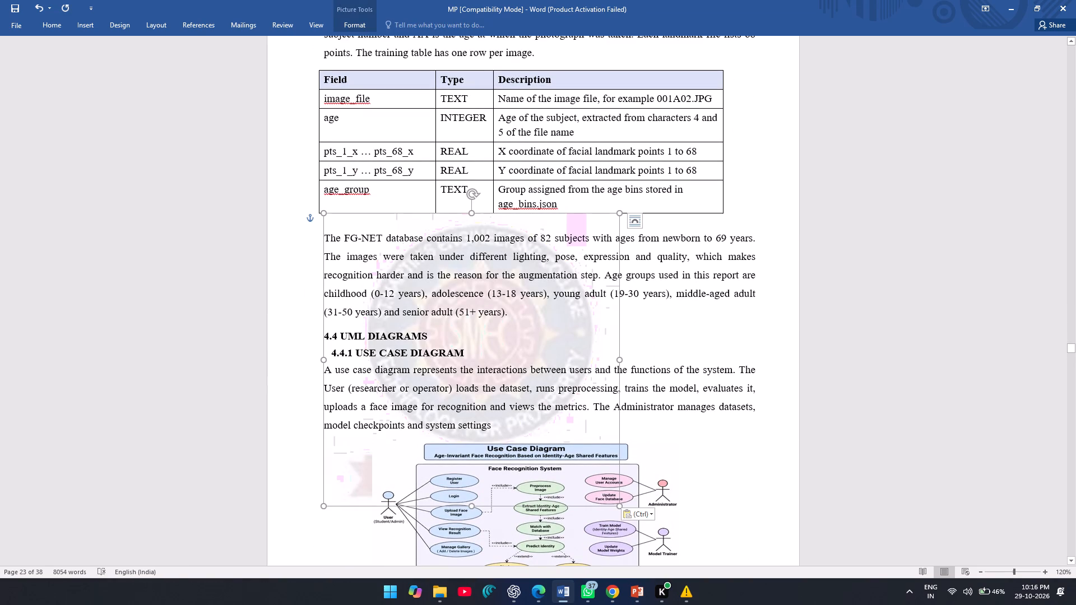
{"action": "left_click_drag", "start_coordinate": [540, 342], "coordinate": [602, 206]}
Paste the college logo at the 4.3 Sequence Diagram heading on the Class Diagram page.
{"action": "scroll", "coordinate": [602, 206], "scroll_direction": "down", "scroll_amount": 1}
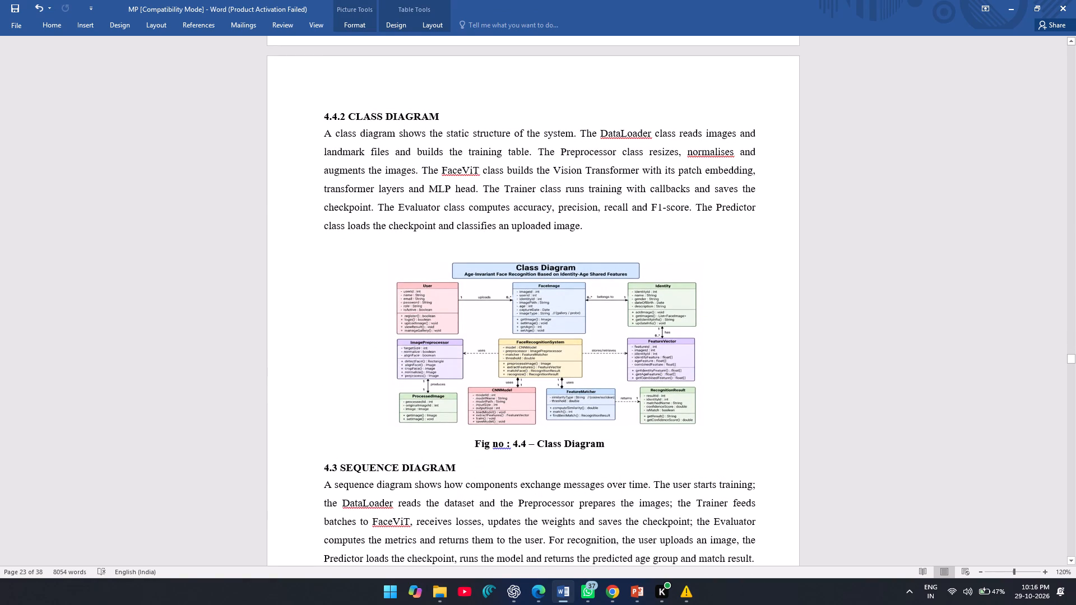
{"action": "left_click", "coordinate": [501, 455]}
{"action": "key", "text": "ctrl+v"}
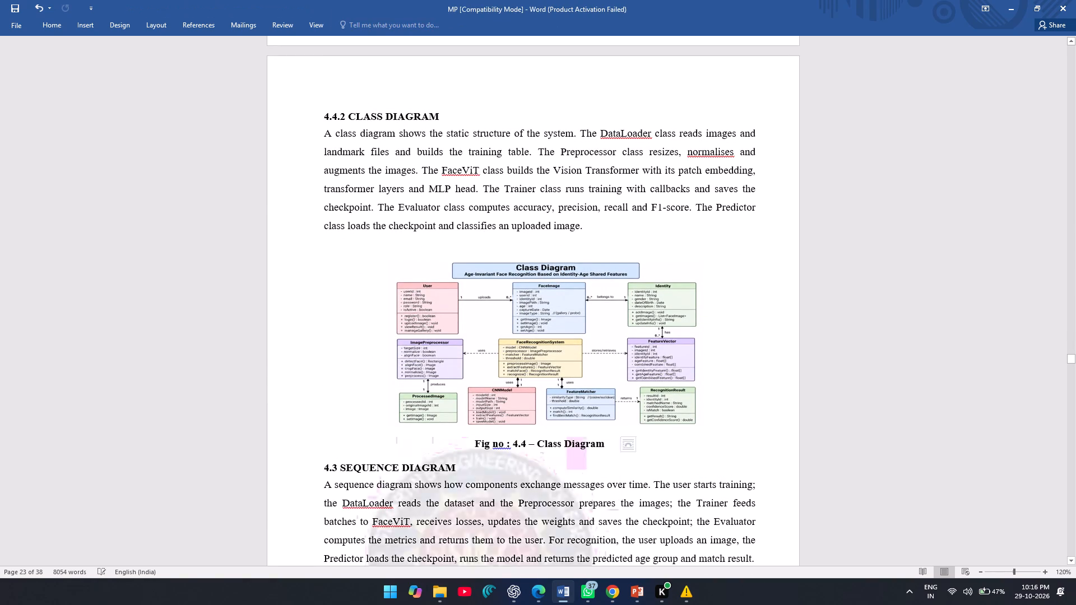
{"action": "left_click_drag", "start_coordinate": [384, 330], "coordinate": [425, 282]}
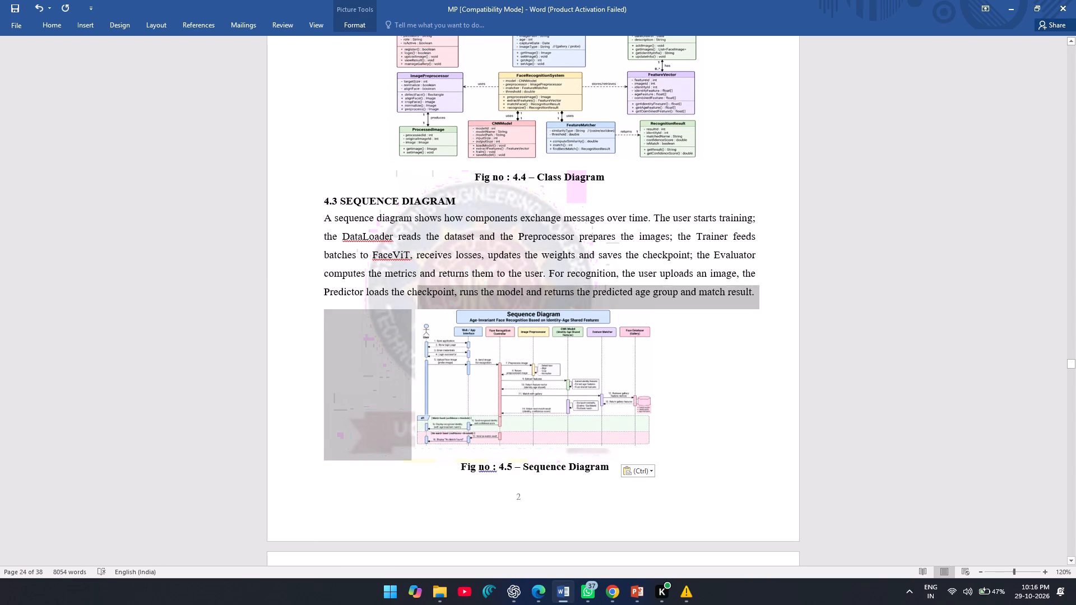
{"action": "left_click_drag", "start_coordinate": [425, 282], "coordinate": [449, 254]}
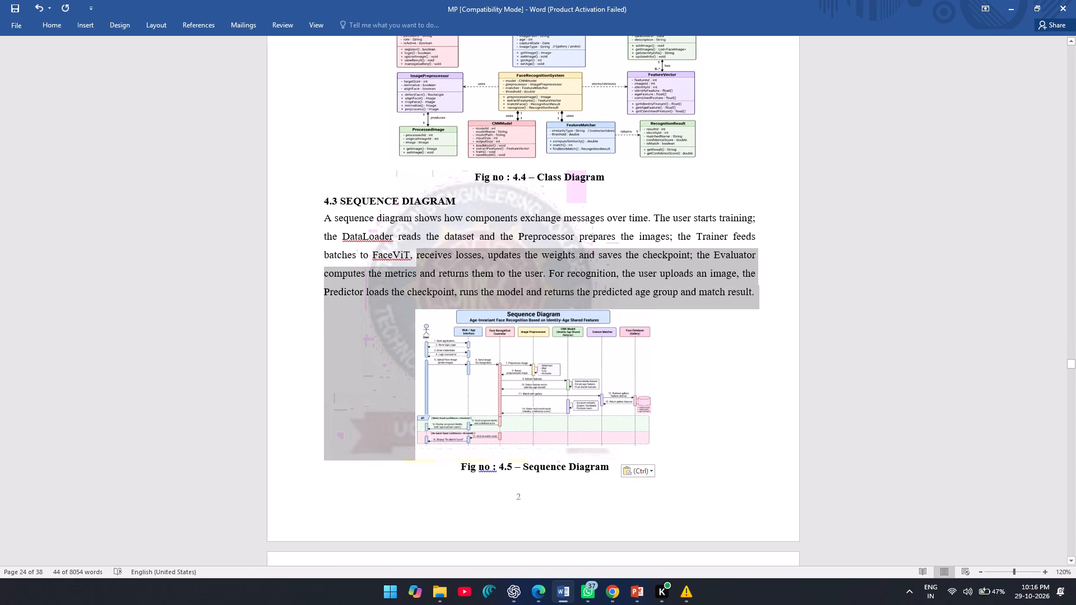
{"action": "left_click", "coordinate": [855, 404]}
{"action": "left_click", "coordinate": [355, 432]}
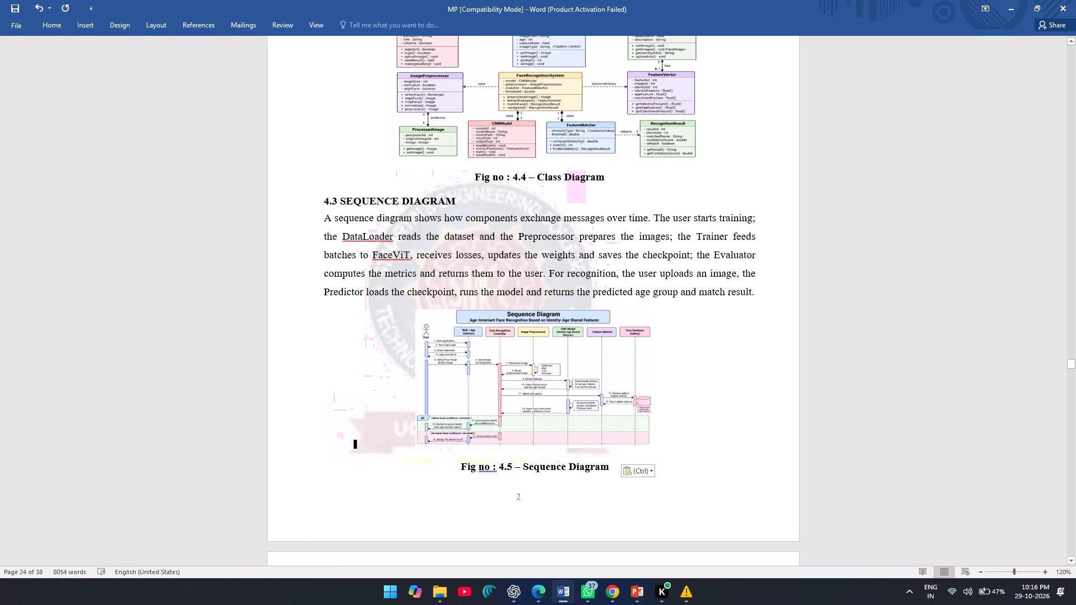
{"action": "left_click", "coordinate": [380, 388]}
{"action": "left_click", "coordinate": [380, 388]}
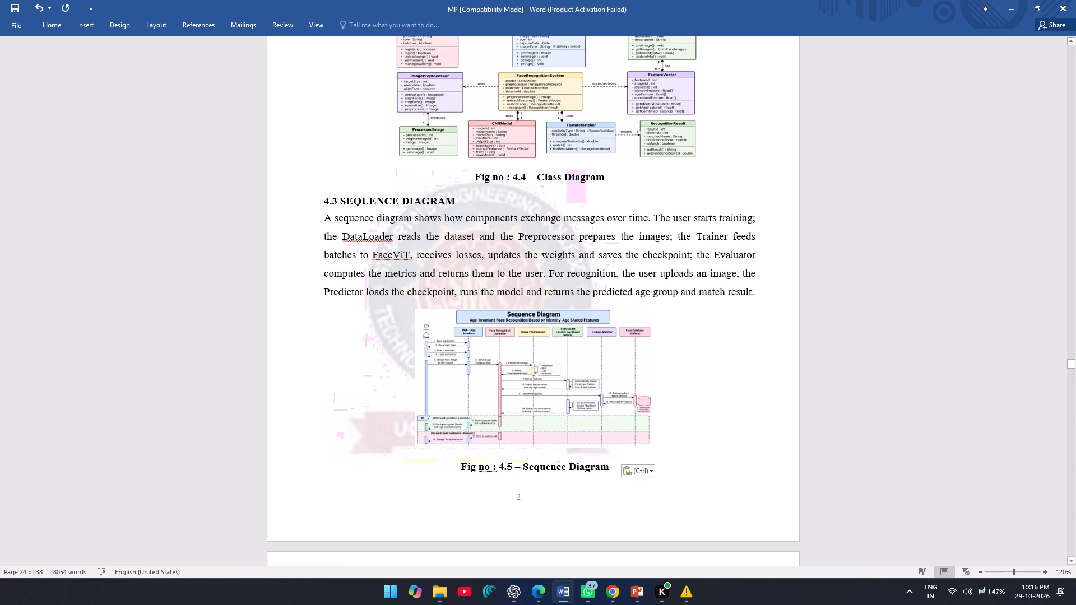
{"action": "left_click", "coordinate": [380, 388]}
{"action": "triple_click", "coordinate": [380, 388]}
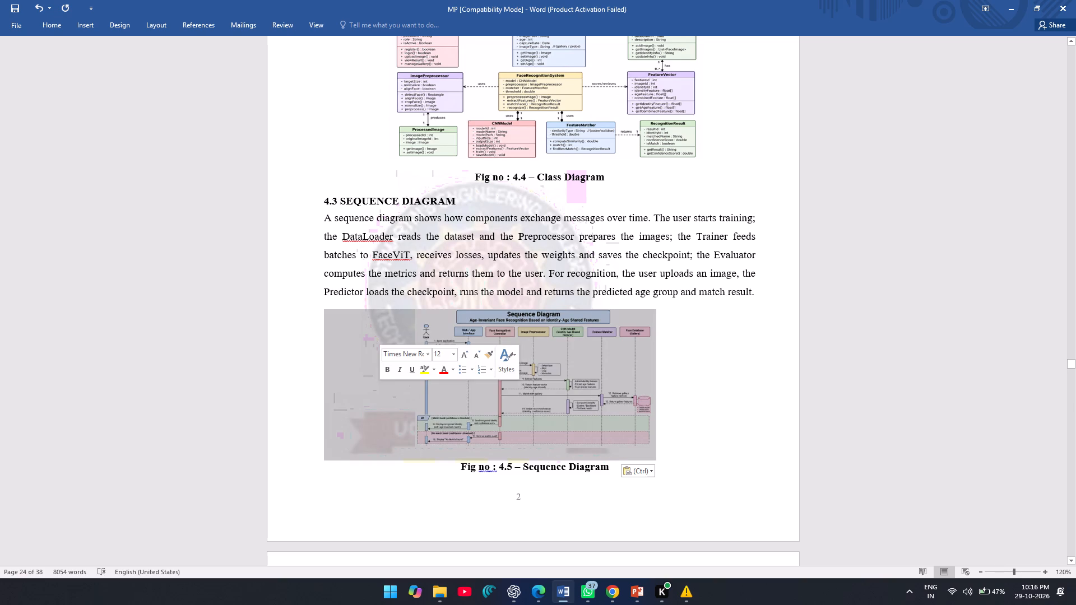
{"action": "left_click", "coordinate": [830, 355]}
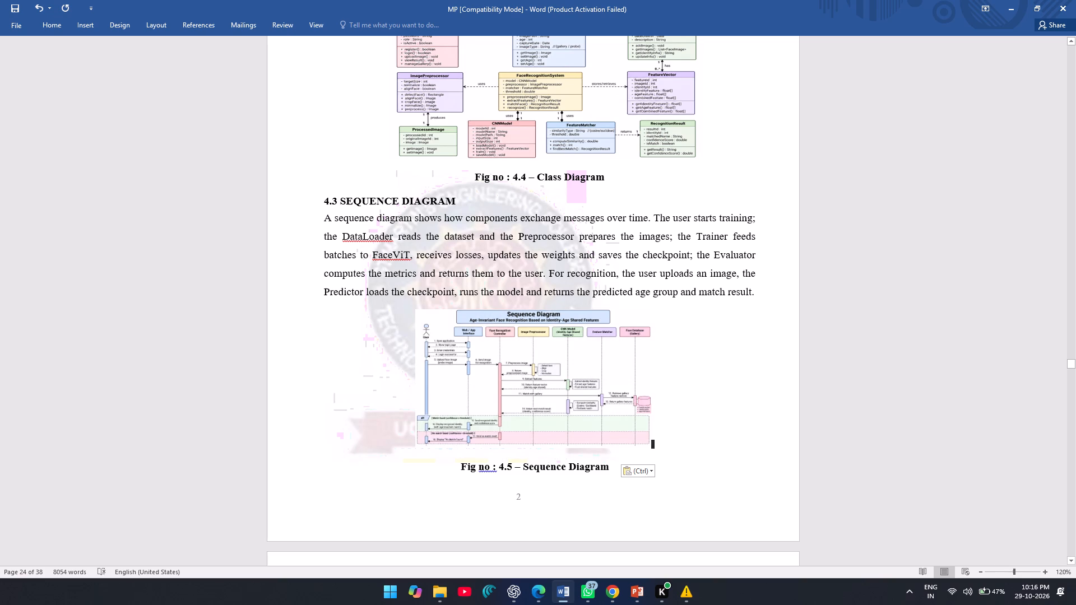
Move the pasted logo up and centre it horizontally behind the Sequence Diagram text, between the class and sequence diagrams.
{"action": "left_click", "coordinate": [485, 200]}
{"action": "left_click_drag", "start_coordinate": [485, 200], "coordinate": [537, 148]}
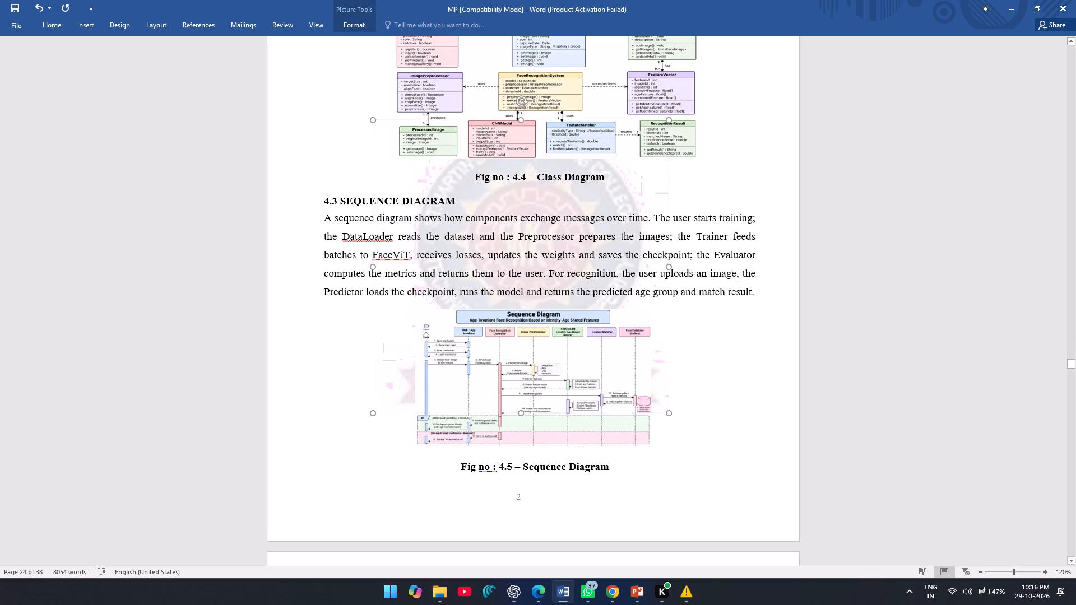
{"action": "left_click_drag", "start_coordinate": [537, 148], "coordinate": [546, 95]}
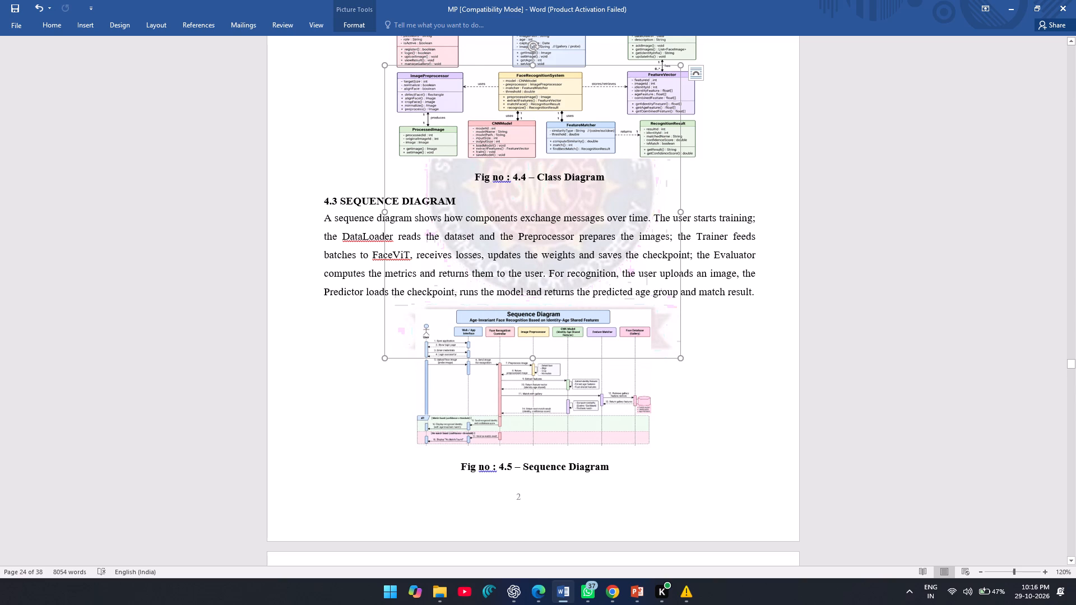
{"action": "left_click", "coordinate": [744, 401]}
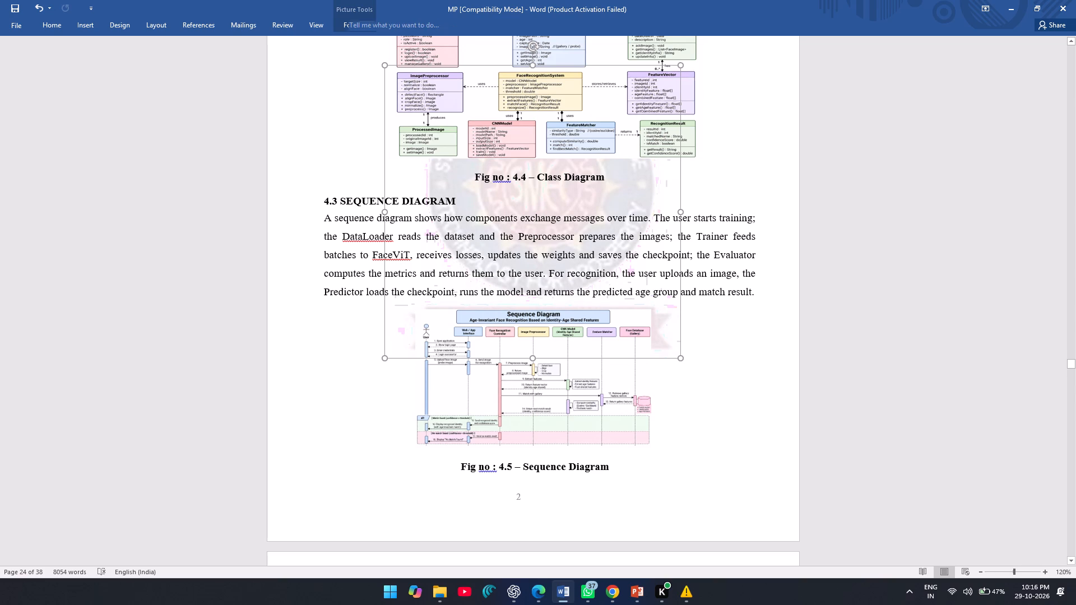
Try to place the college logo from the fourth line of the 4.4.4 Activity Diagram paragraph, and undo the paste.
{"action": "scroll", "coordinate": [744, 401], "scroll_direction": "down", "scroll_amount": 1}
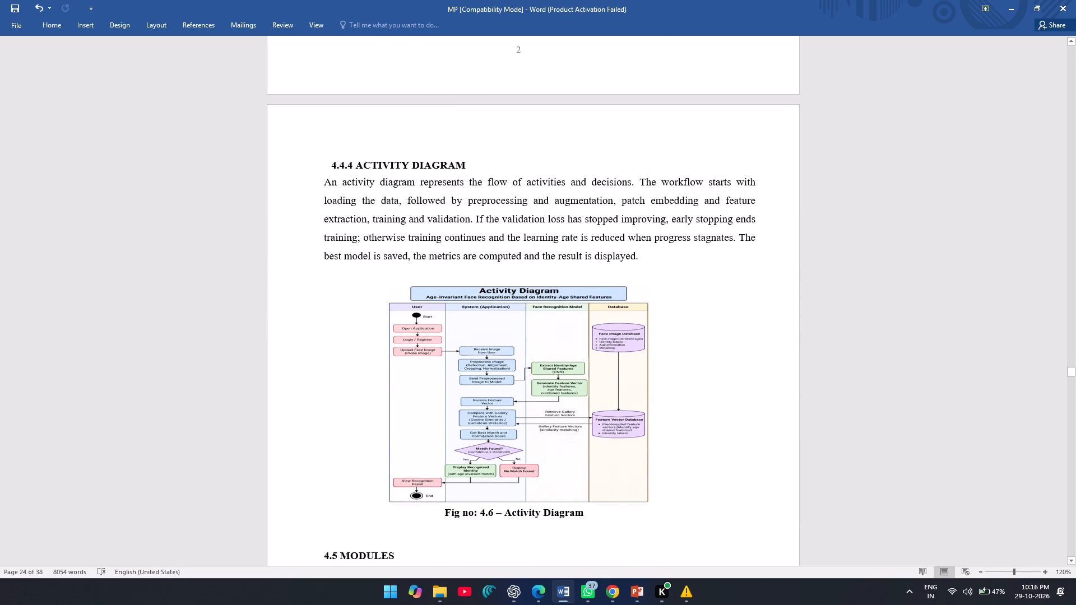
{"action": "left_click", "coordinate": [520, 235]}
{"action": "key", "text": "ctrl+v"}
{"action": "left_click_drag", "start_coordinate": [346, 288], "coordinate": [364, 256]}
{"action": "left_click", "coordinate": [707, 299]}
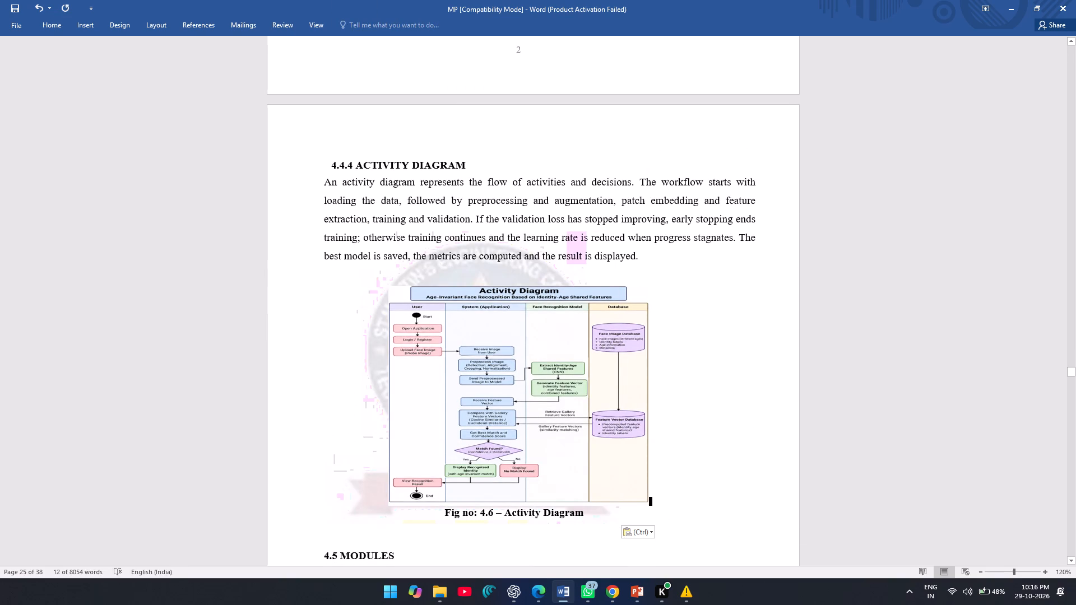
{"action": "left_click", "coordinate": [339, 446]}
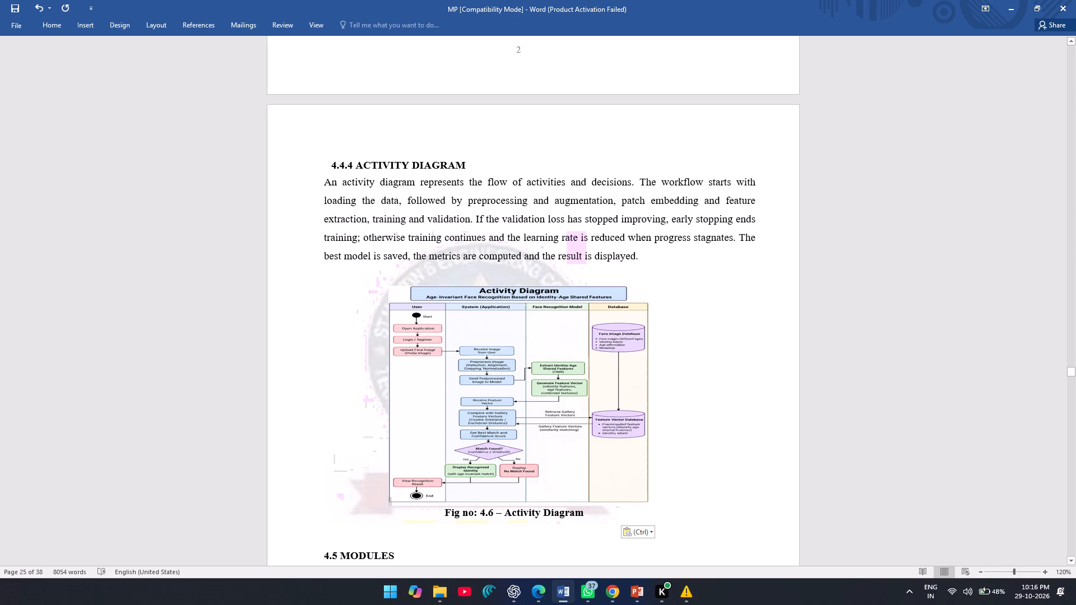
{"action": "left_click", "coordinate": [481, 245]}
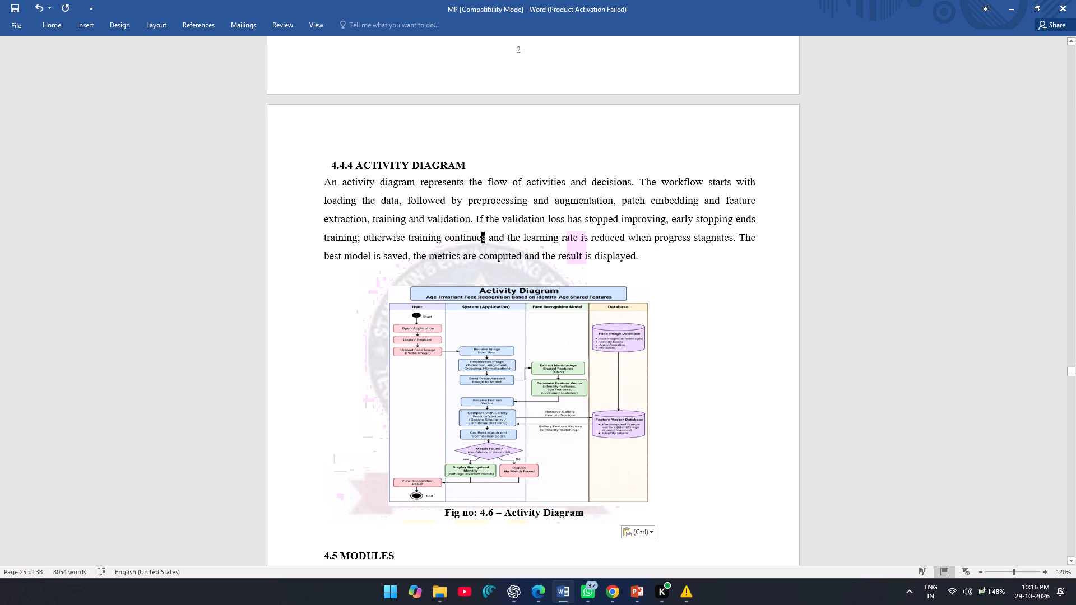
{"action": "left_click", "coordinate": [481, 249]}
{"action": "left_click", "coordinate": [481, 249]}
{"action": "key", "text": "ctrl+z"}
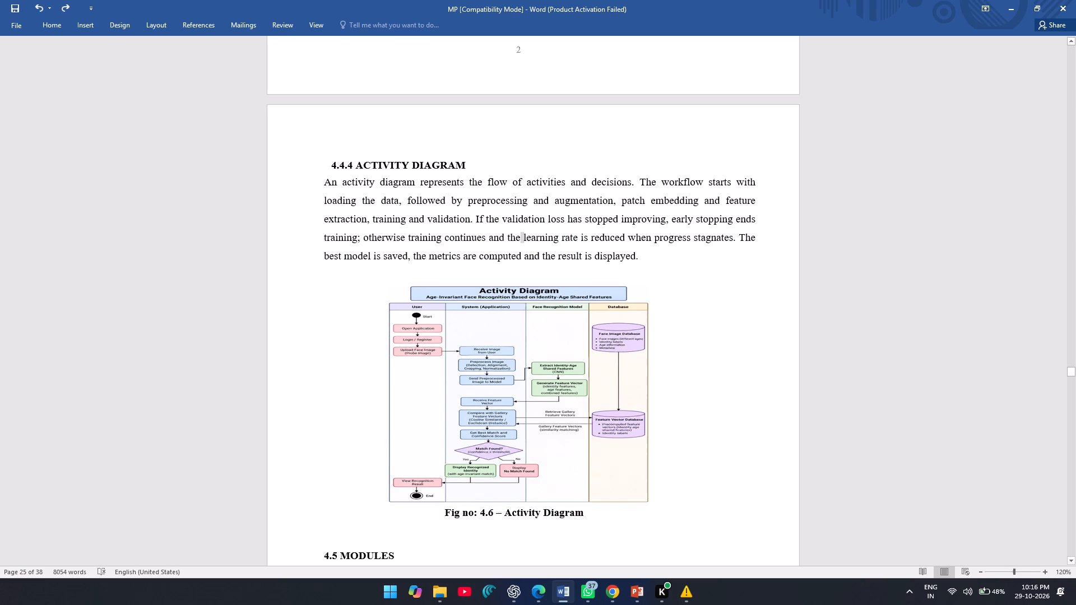
Paste the college logo at the second line of the 4.4.4 Activity Diagram paragraph and try to move it towards the page centre.
{"action": "left_click", "coordinate": [534, 203]}
{"action": "key", "text": "ctrl+v"}
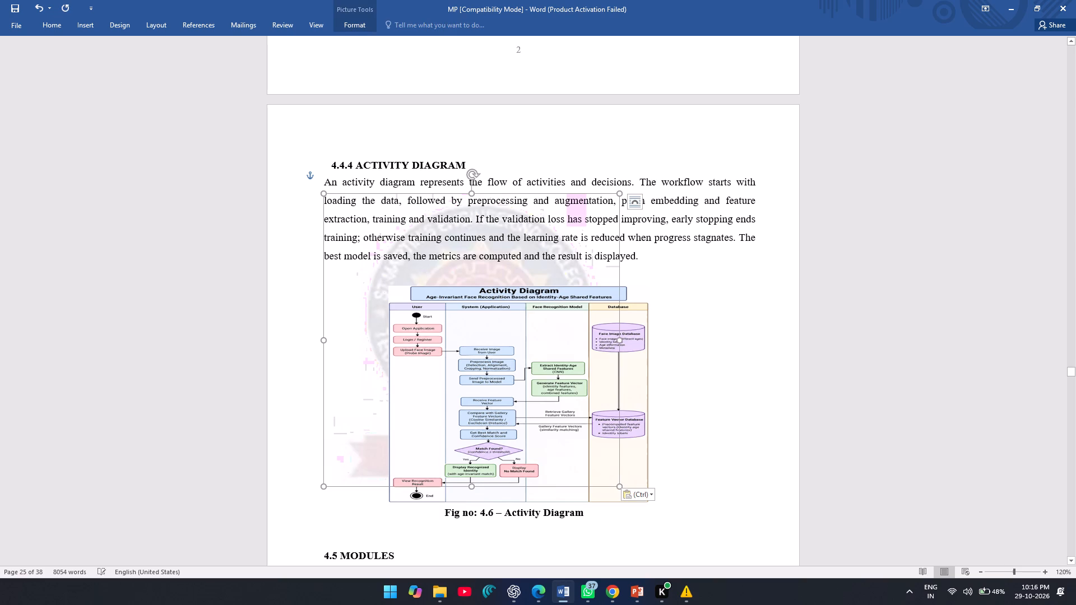
{"action": "left_click_drag", "start_coordinate": [454, 275], "coordinate": [482, 271]}
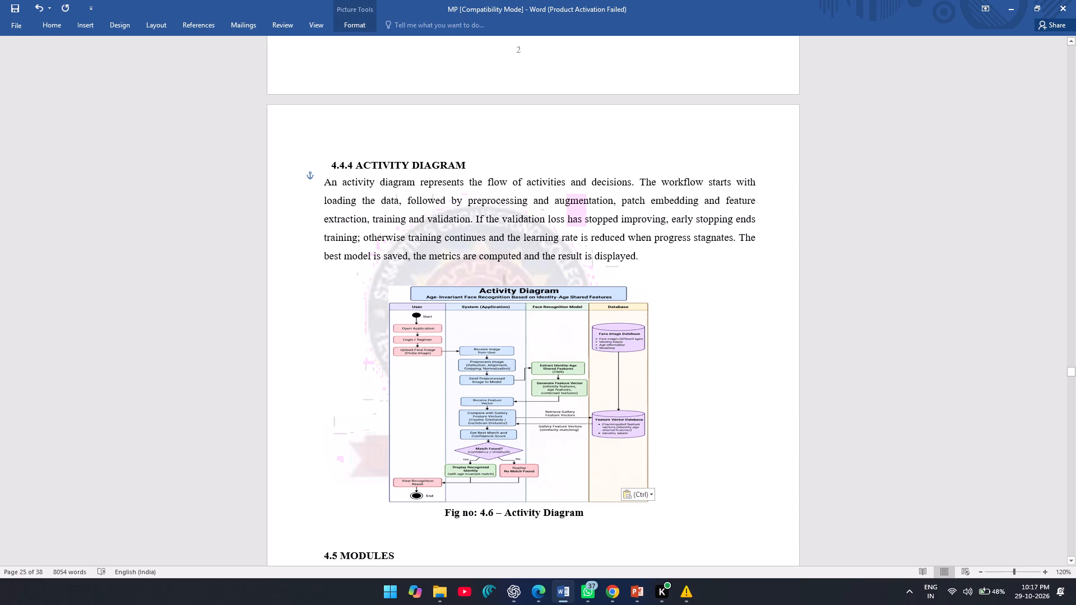
{"action": "left_click_drag", "start_coordinate": [482, 271], "coordinate": [526, 268]}
{"action": "left_click", "coordinate": [639, 257]}
{"action": "left_click", "coordinate": [703, 283]}
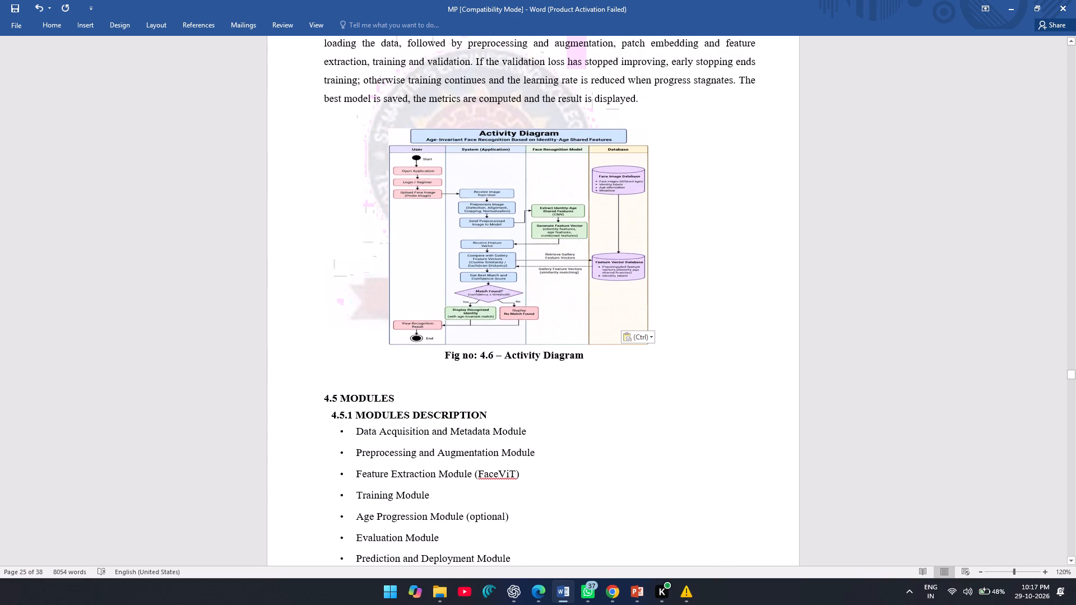
{"action": "scroll", "coordinate": [365, 307], "scroll_direction": "up", "scroll_amount": 1}
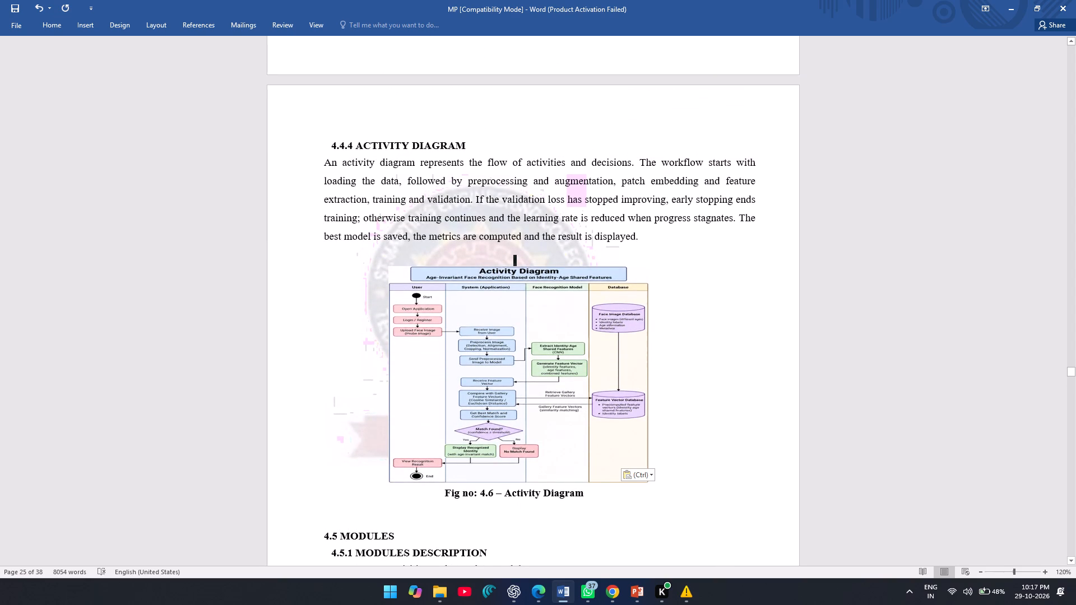
{"action": "left_click", "coordinate": [503, 192]}
{"action": "left_click", "coordinate": [409, 228]}
{"action": "left_click", "coordinate": [378, 283]}
Paste the college logo at the Age Progression Module text and move it up to the centre of the module descriptions page.
{"action": "scroll", "coordinate": [562, 318], "scroll_direction": "down", "scroll_amount": 1}
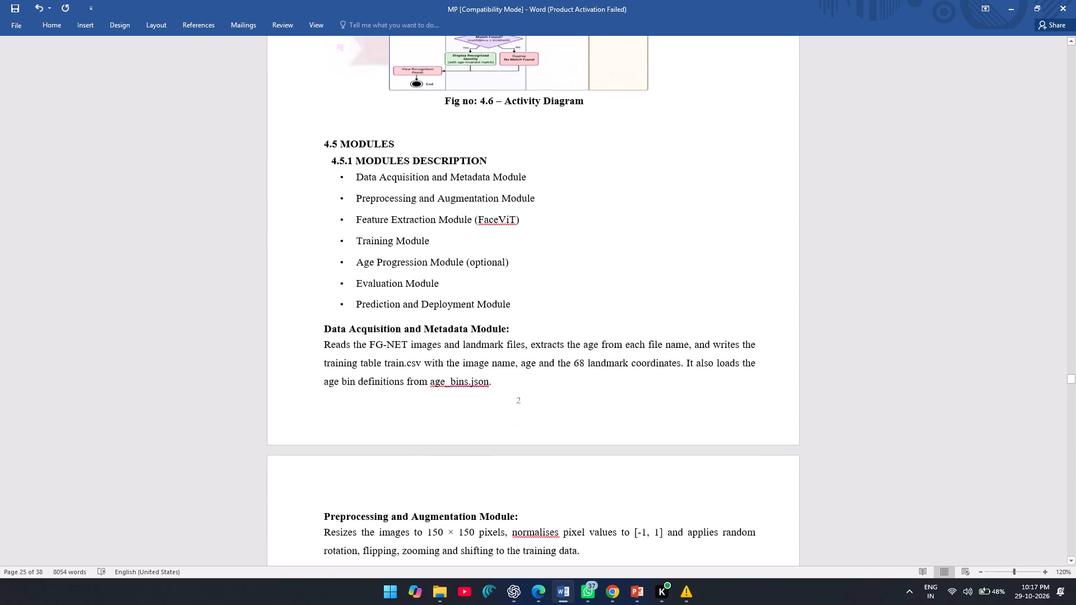
{"action": "scroll", "coordinate": [457, 199], "scroll_direction": "down", "scroll_amount": 1}
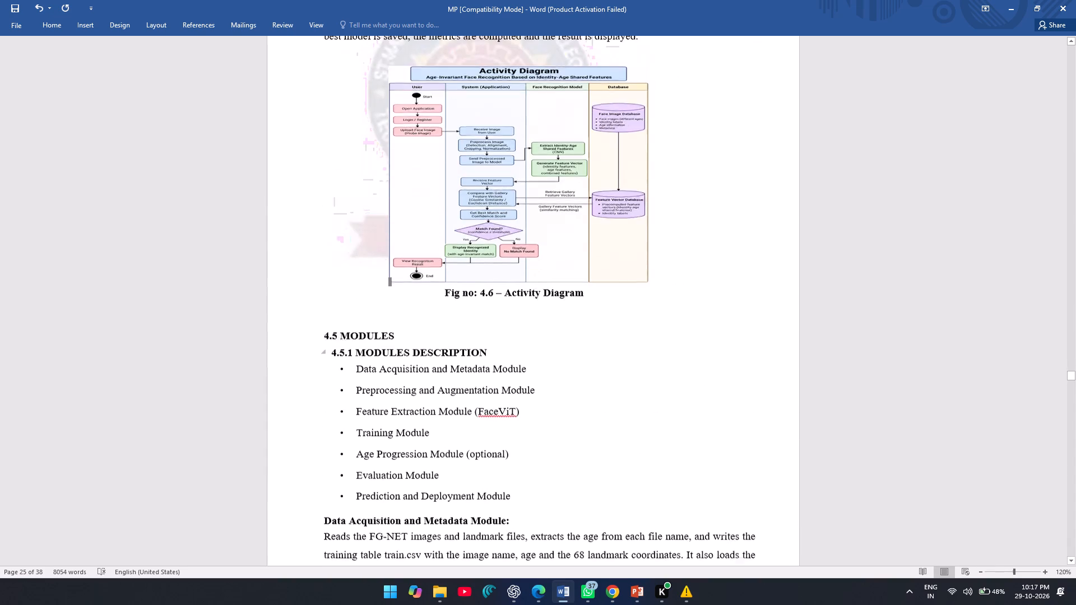
{"action": "scroll", "coordinate": [457, 199], "scroll_direction": "down", "scroll_amount": 1}
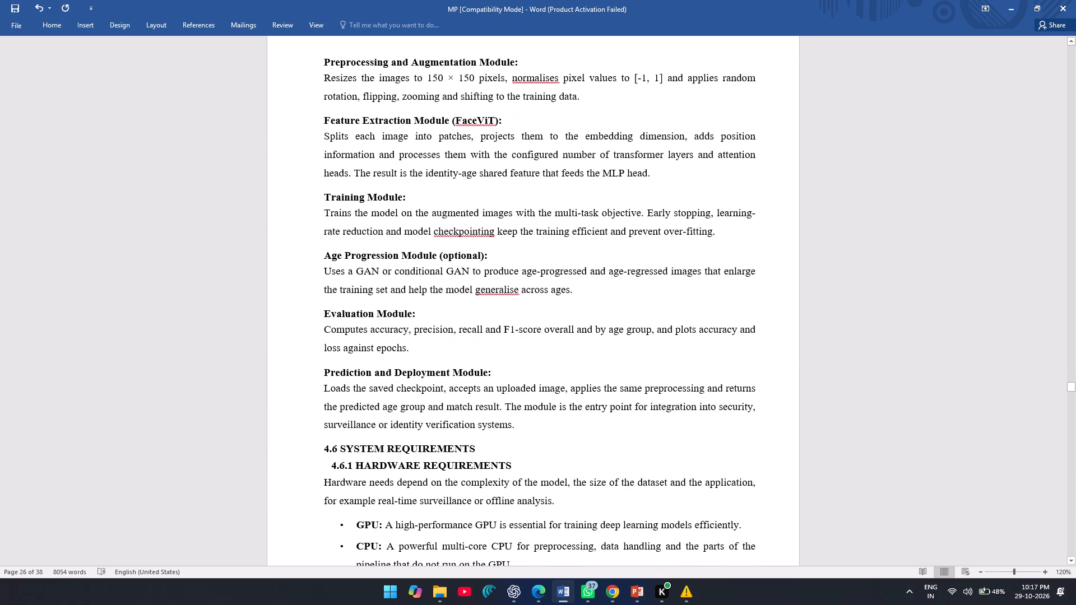
{"action": "left_click", "coordinate": [479, 283]}
{"action": "key", "text": "ctrl+v"}
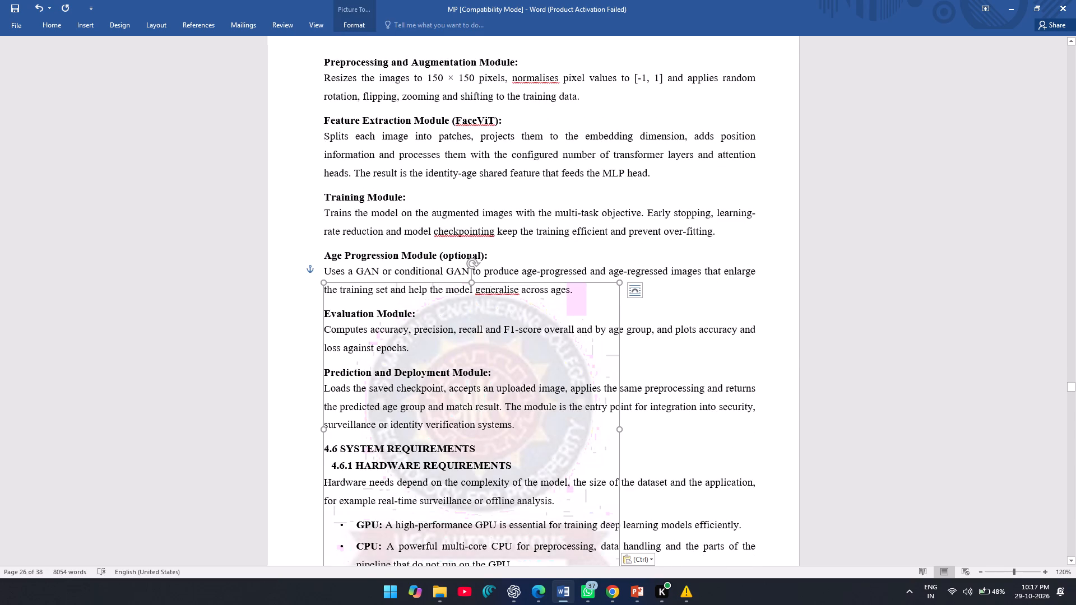
{"action": "left_click_drag", "start_coordinate": [509, 358], "coordinate": [575, 226]}
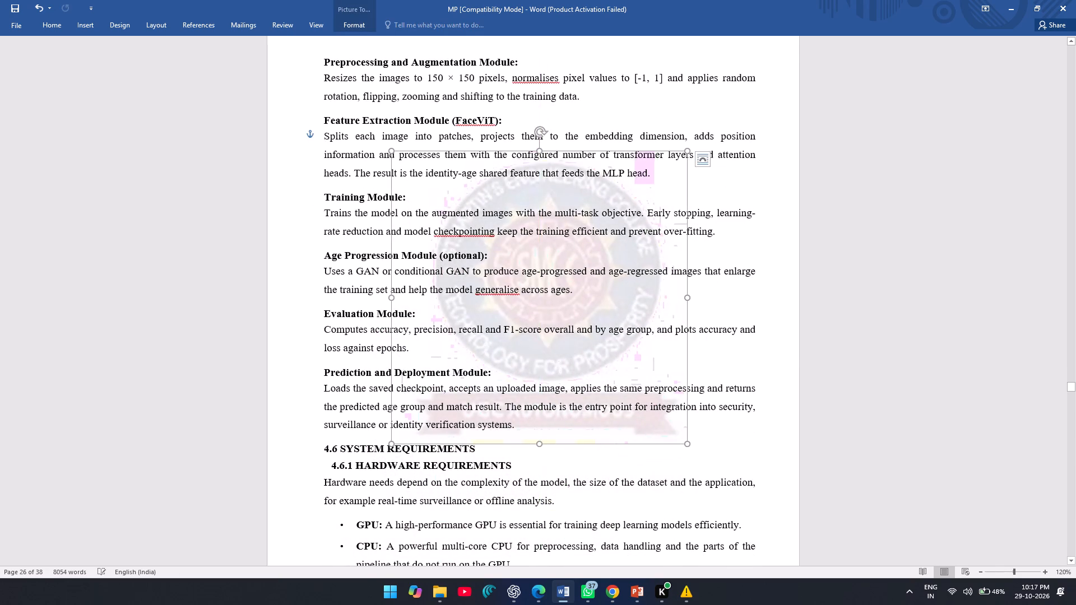
Paste the college logo at section 4.6.3 Overall Description, move it up and centre it horizontally on that page.
{"action": "scroll", "coordinate": [575, 226], "scroll_direction": "down", "scroll_amount": 1}
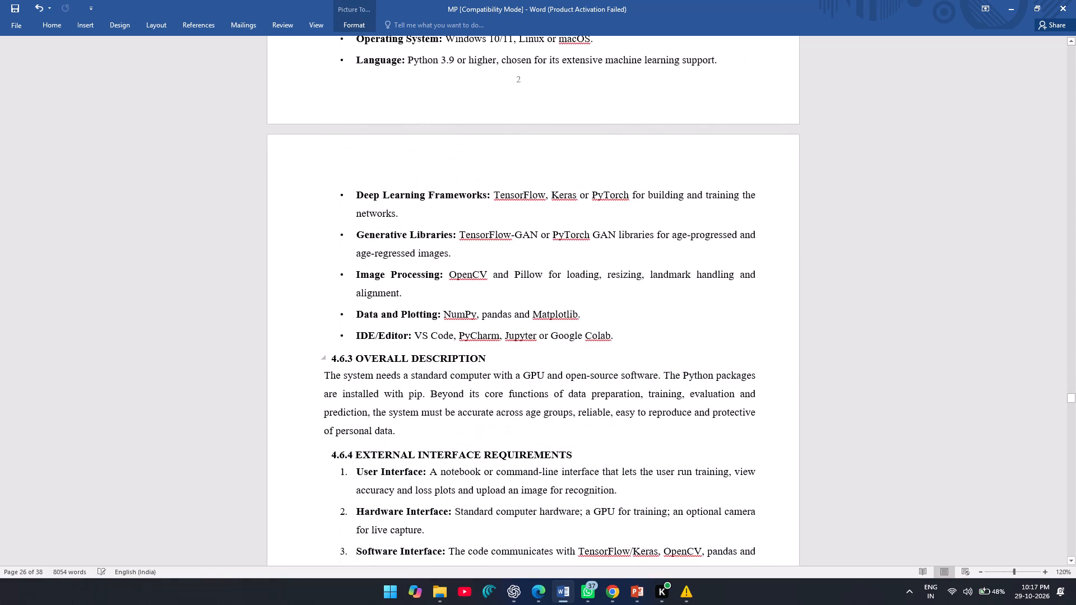
{"action": "left_click", "coordinate": [531, 358]}
{"action": "key", "text": "ctrl+v"}
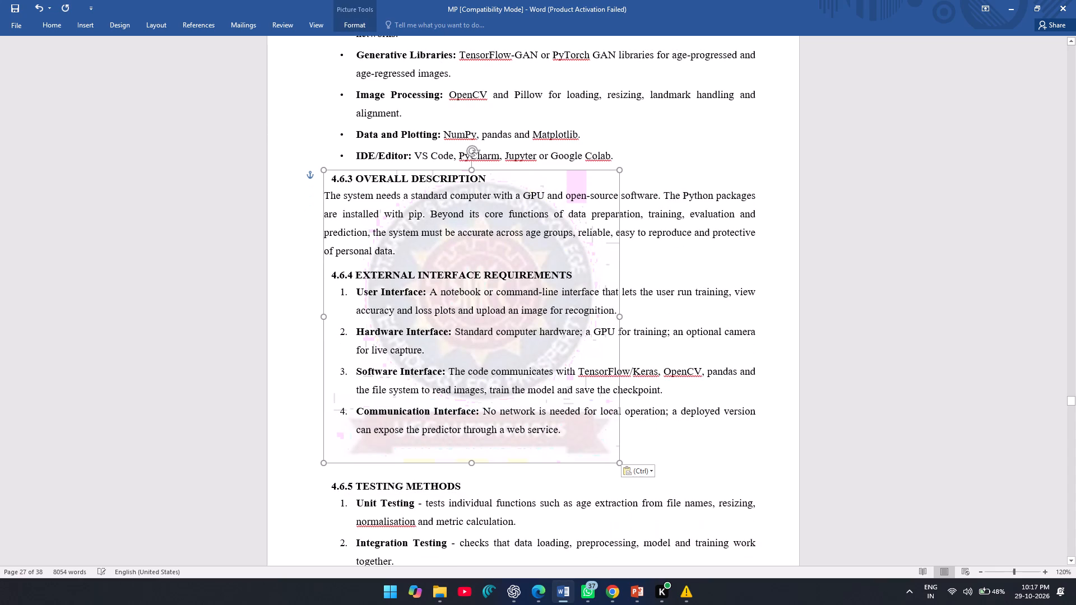
{"action": "left_click_drag", "start_coordinate": [541, 354], "coordinate": [606, 290]}
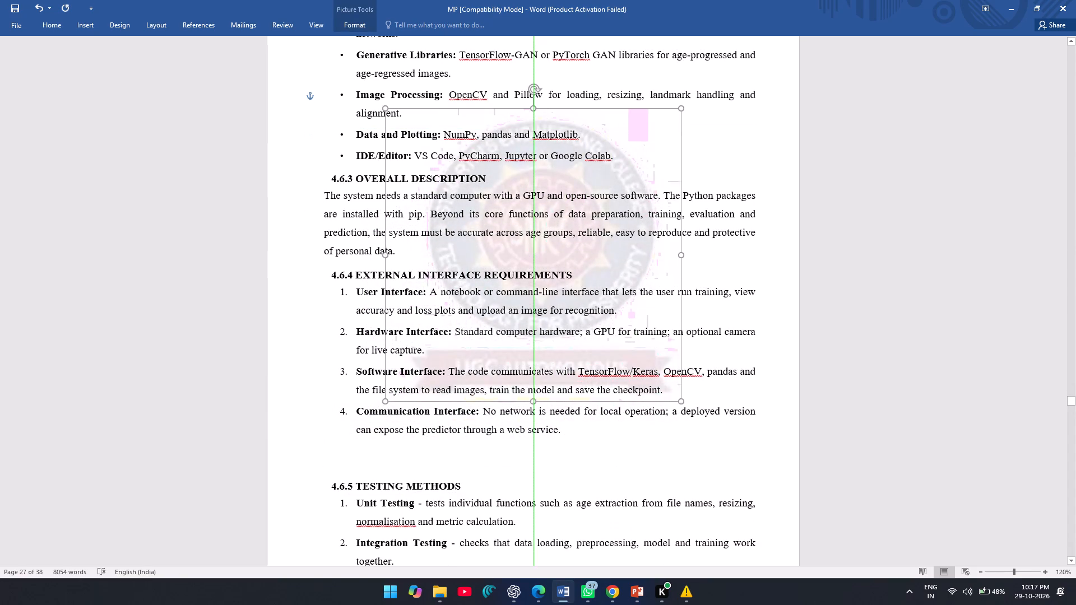
{"action": "left_click_drag", "start_coordinate": [606, 290], "coordinate": [607, 278]}
Paste the college logo in the blank area below the Robustness Testing item of section 4.6.5.
{"action": "scroll", "coordinate": [607, 278], "scroll_direction": "down", "scroll_amount": 1}
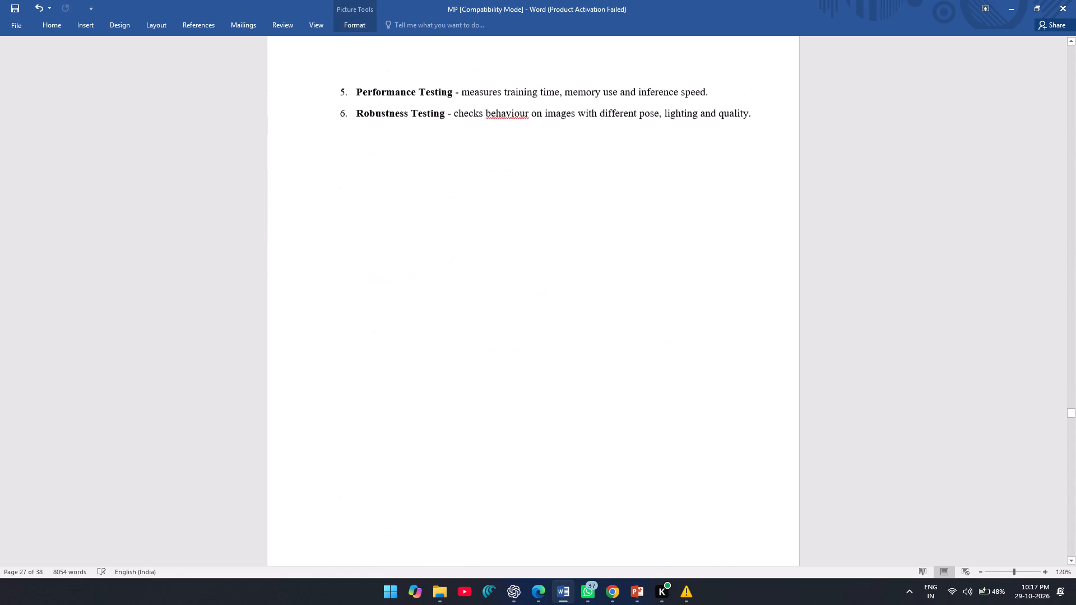
{"action": "left_click", "coordinate": [535, 201]}
{"action": "key", "text": "ctrl+v"}
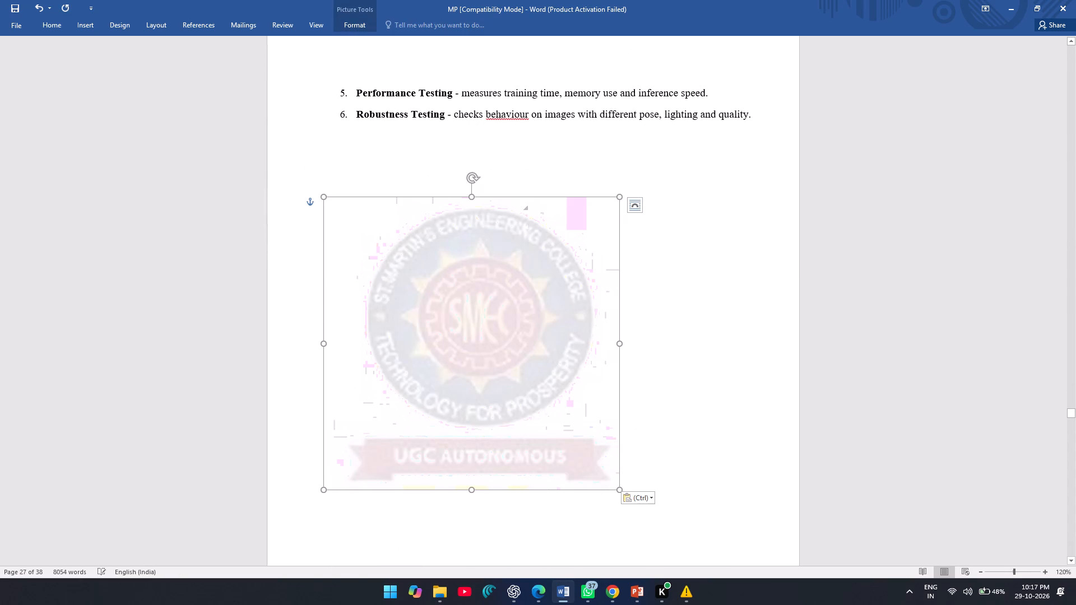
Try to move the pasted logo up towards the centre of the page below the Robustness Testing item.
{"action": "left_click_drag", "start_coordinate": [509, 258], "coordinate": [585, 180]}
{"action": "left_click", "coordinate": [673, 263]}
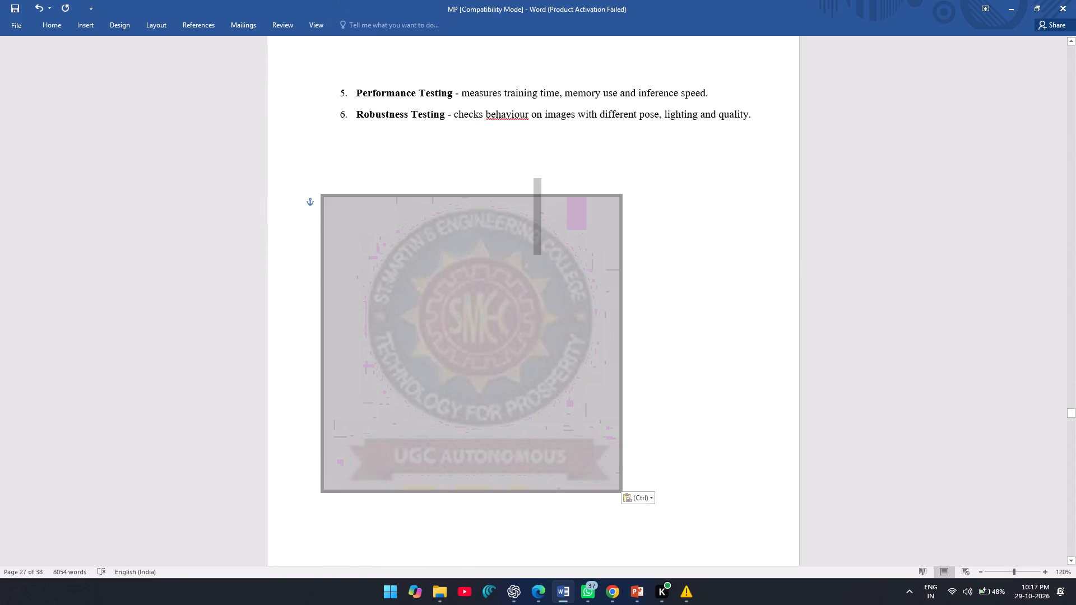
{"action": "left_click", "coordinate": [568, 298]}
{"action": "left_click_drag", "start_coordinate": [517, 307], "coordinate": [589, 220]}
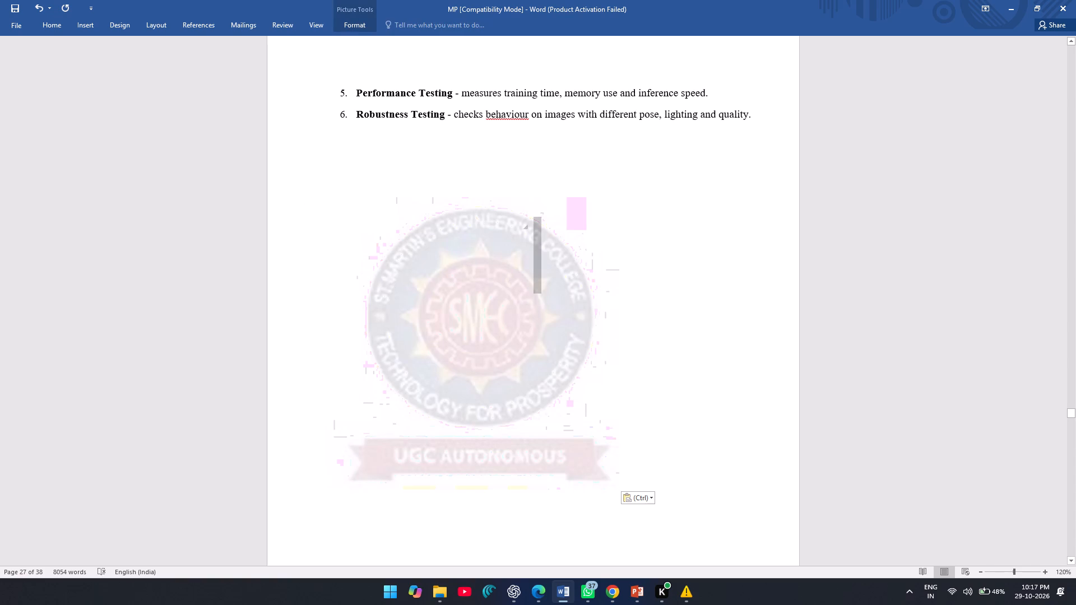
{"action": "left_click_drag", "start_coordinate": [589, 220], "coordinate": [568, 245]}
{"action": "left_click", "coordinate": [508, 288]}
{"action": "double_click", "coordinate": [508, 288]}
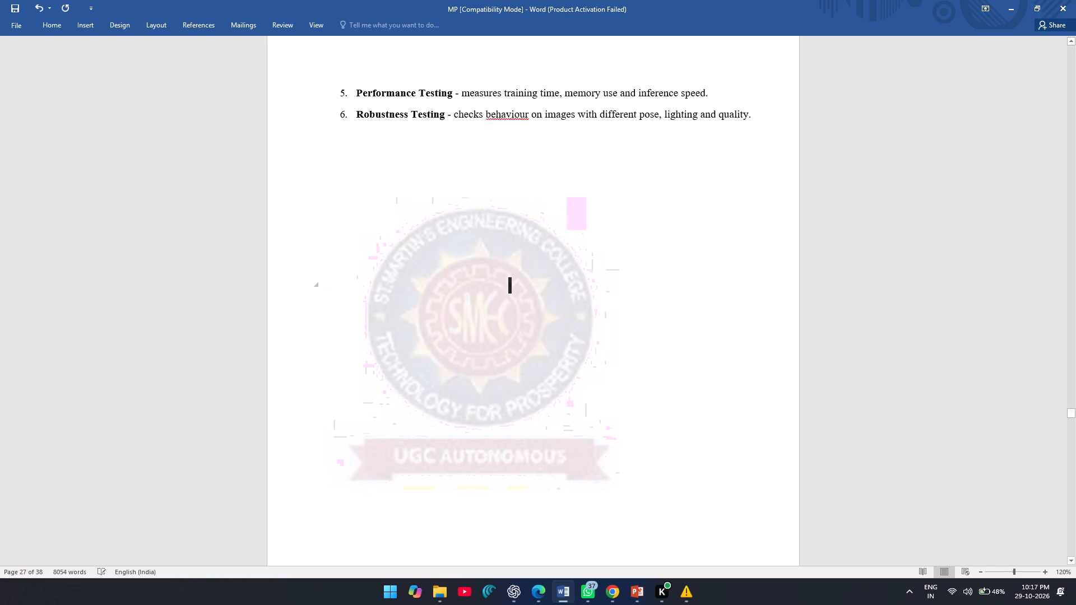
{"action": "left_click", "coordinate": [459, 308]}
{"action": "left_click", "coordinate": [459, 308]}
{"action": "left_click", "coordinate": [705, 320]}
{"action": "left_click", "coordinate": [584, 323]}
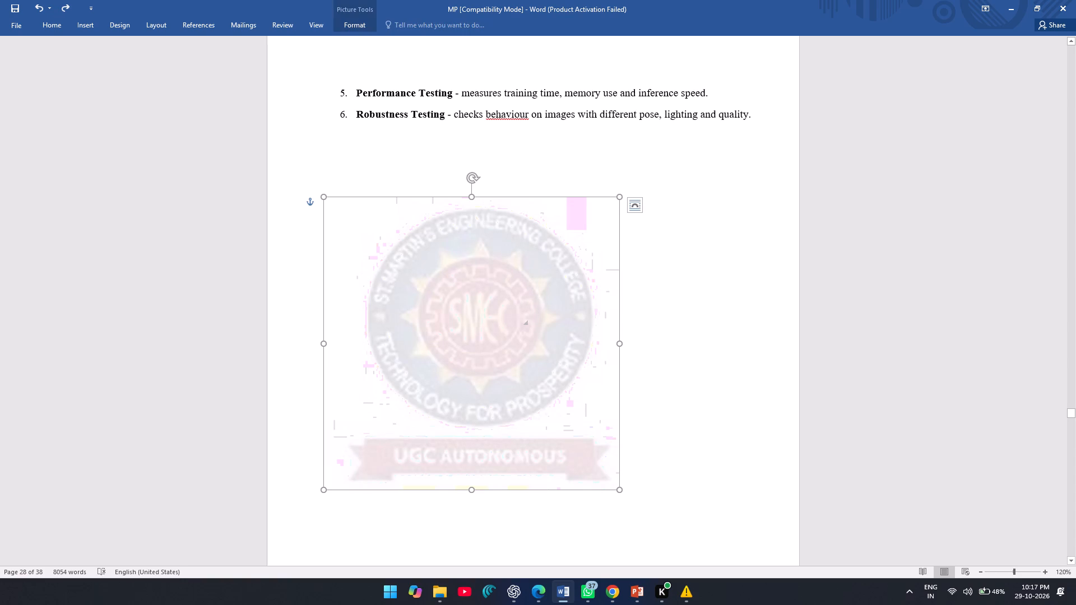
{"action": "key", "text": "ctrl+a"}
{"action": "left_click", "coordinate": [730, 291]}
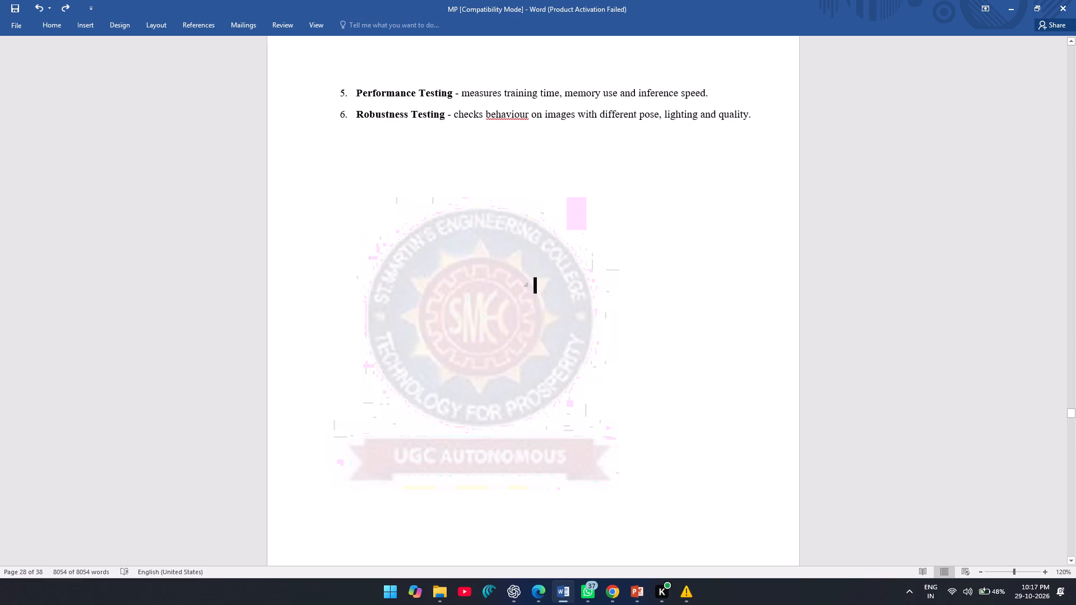
Move the college logo up and centre it horizontally just below the Robustness Testing item.
{"action": "left_click", "coordinate": [559, 312]}
{"action": "left_click_drag", "start_coordinate": [559, 312], "coordinate": [617, 230]}
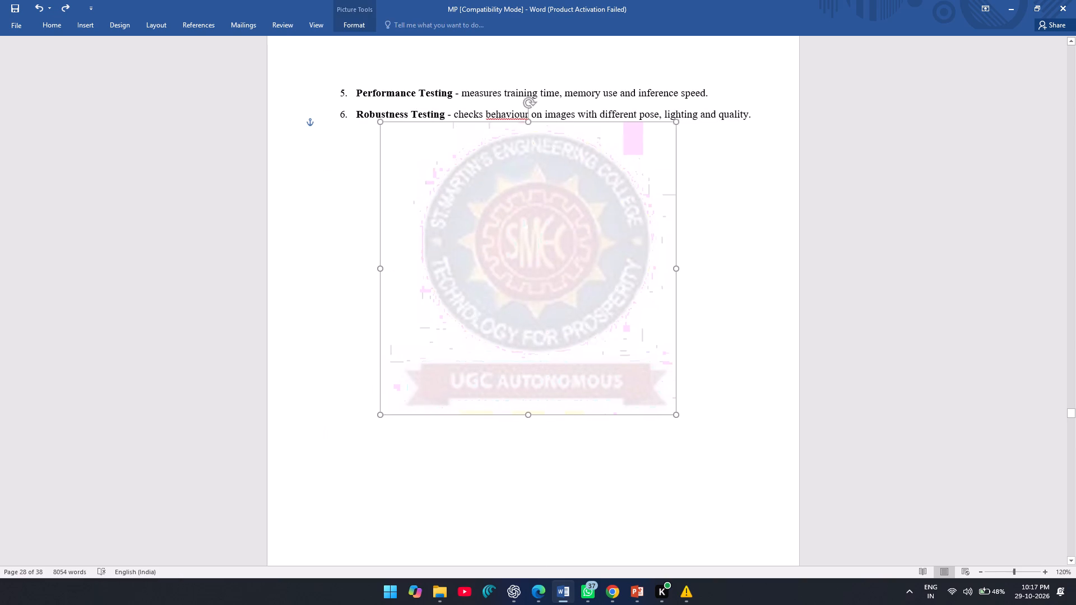
{"action": "left_click_drag", "start_coordinate": [617, 230], "coordinate": [610, 261]}
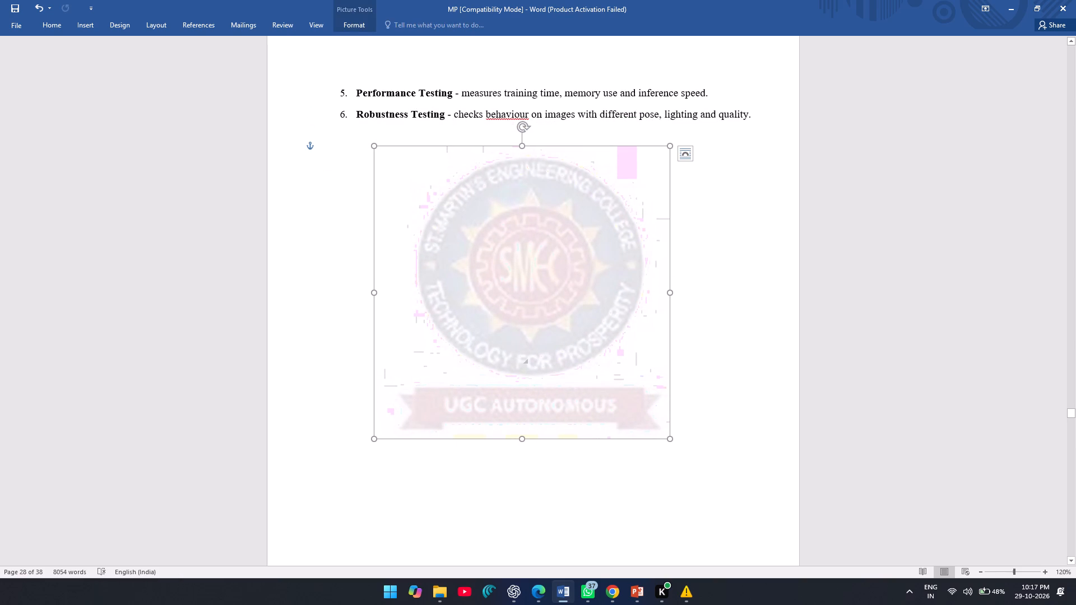
{"action": "left_click", "coordinate": [726, 358]}
Insert six blank lines before the CHAPTER 5 - SOURCE CODE heading to push it onto the next page.
{"action": "scroll", "coordinate": [588, 424], "scroll_direction": "down", "scroll_amount": 1}
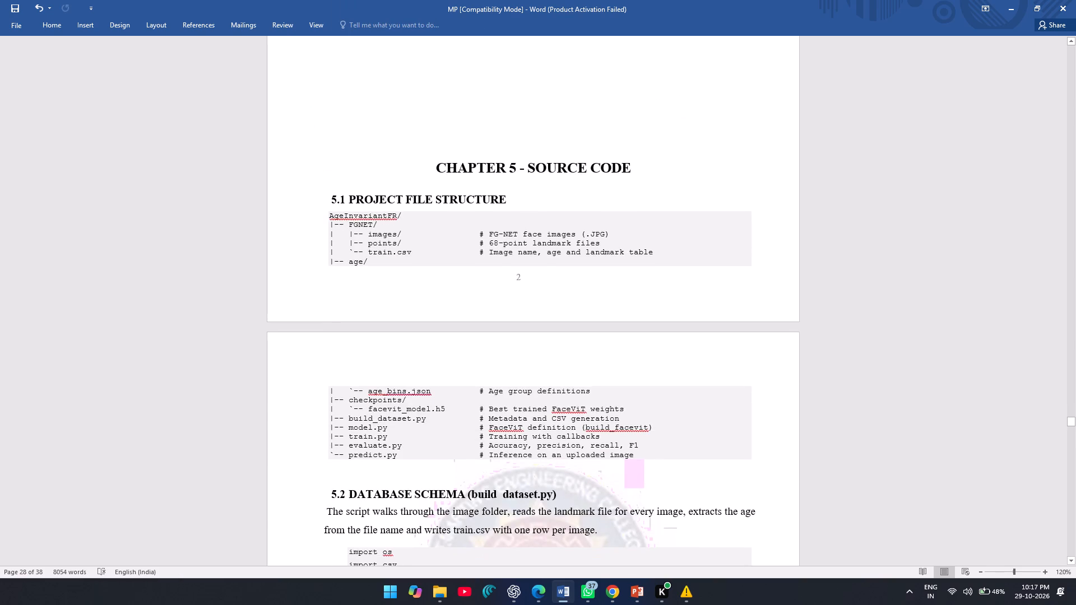
{"action": "left_click", "coordinate": [434, 166]}
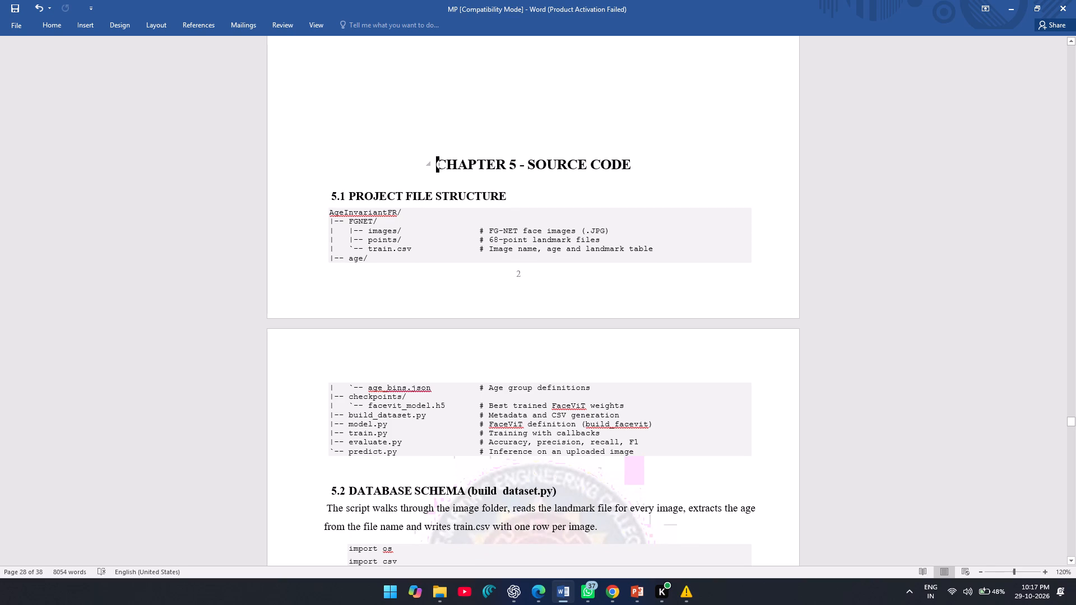
{"action": "key", "text": "Return"}
{"action": "key", "text": "Return"}
{"action": "key", "text": "Return"}
{"action": "key", "text": "Return"}
{"action": "key", "text": "Return"}
{"action": "key", "text": "Return"}
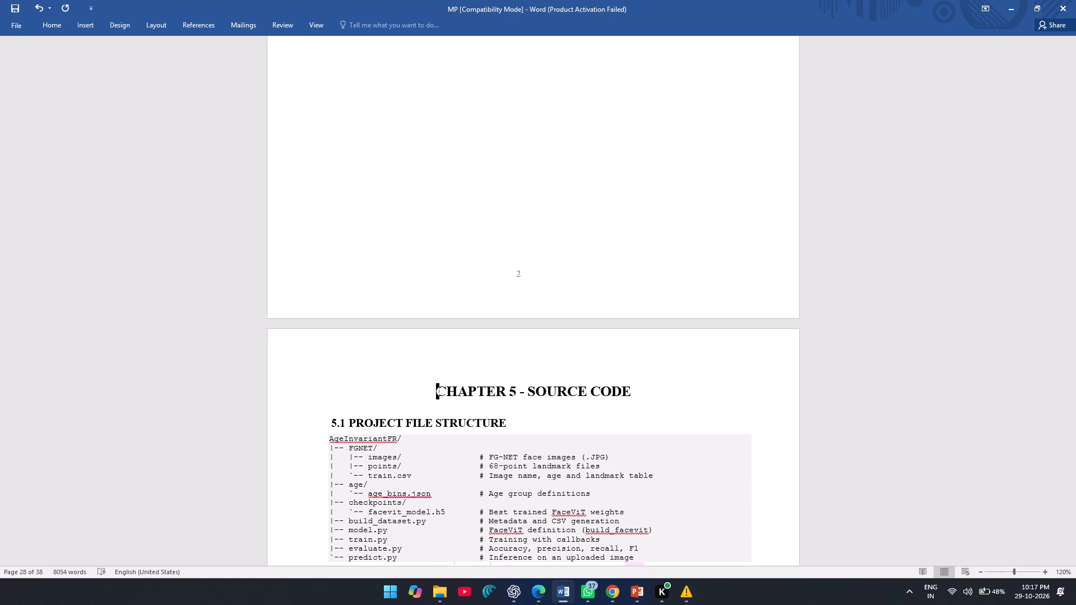
Paste the college logo at the 5.3 Model Loading and Configuration paragraph, move it up and centre it horizontally on that page.
{"action": "scroll", "coordinate": [434, 166], "scroll_direction": "down", "scroll_amount": 1}
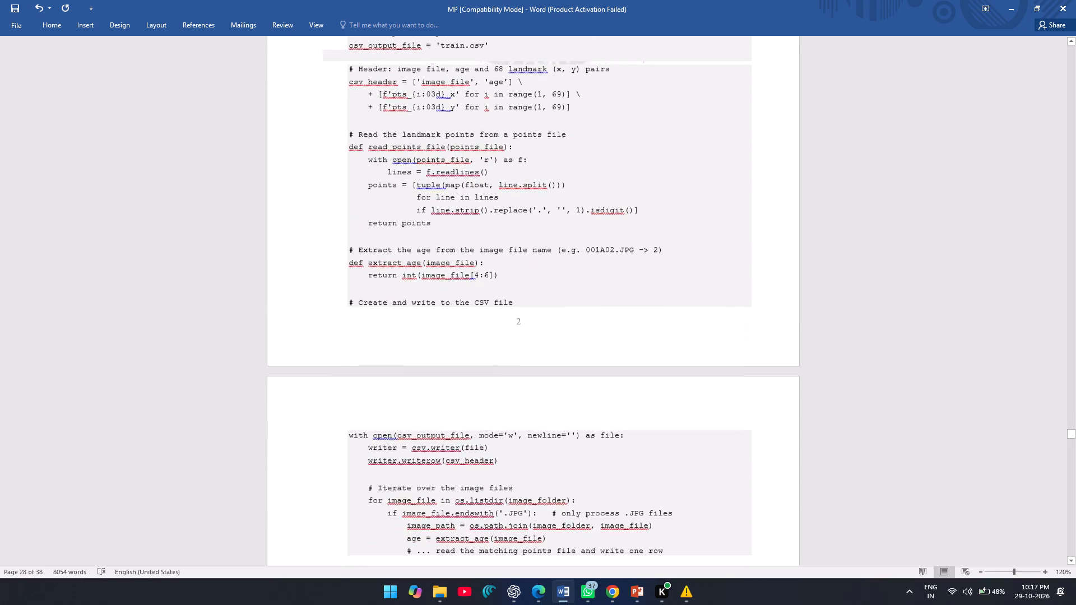
{"action": "scroll", "coordinate": [434, 166], "scroll_direction": "down", "scroll_amount": 2}
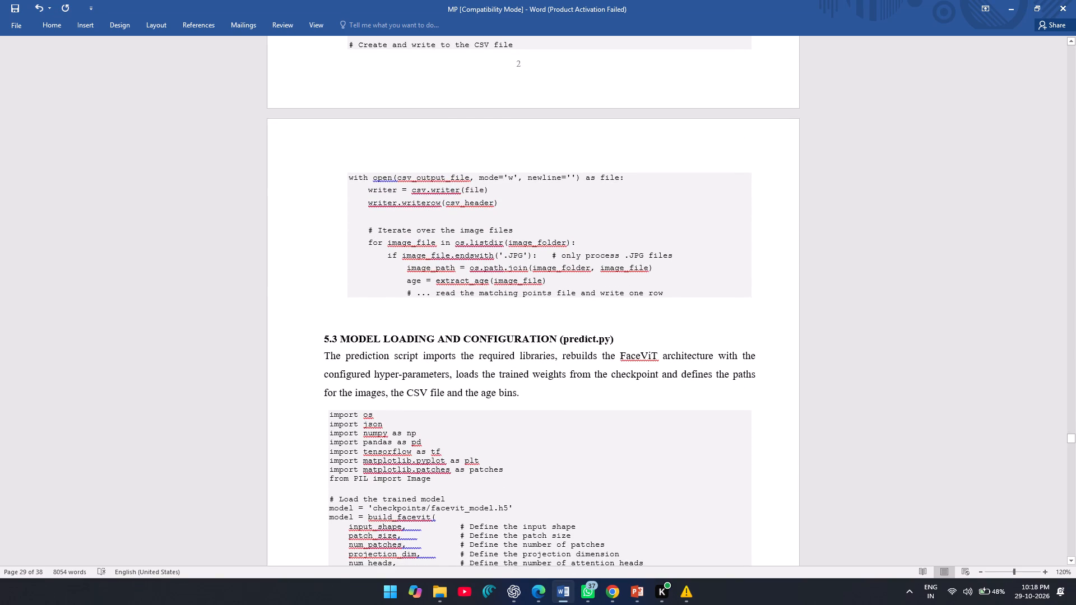
{"action": "left_click", "coordinate": [531, 384]}
{"action": "key", "text": "ctrl+v"}
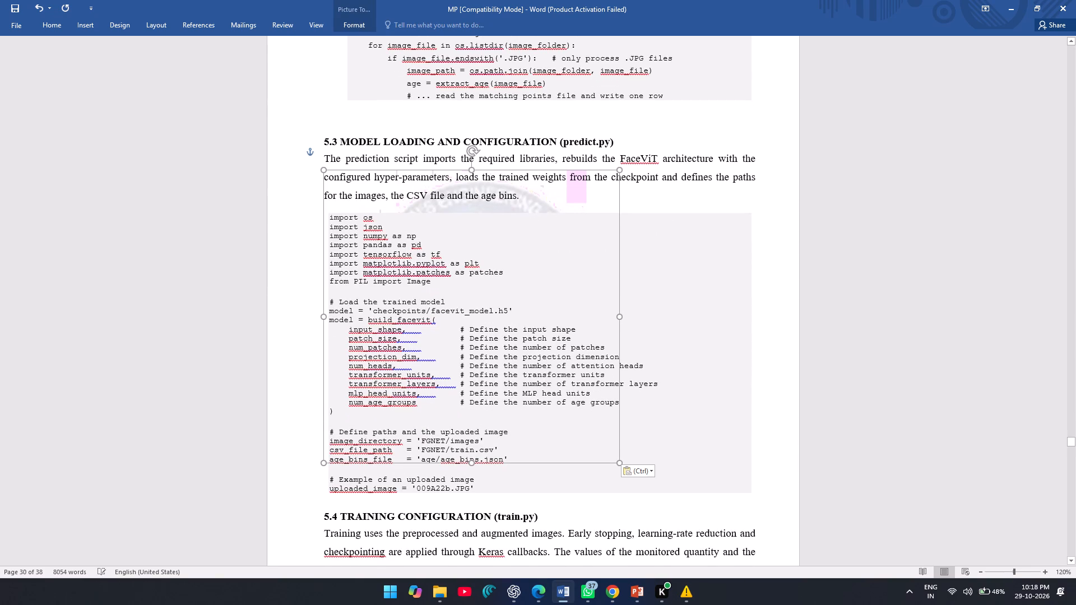
{"action": "left_click_drag", "start_coordinate": [532, 198], "coordinate": [591, 173]}
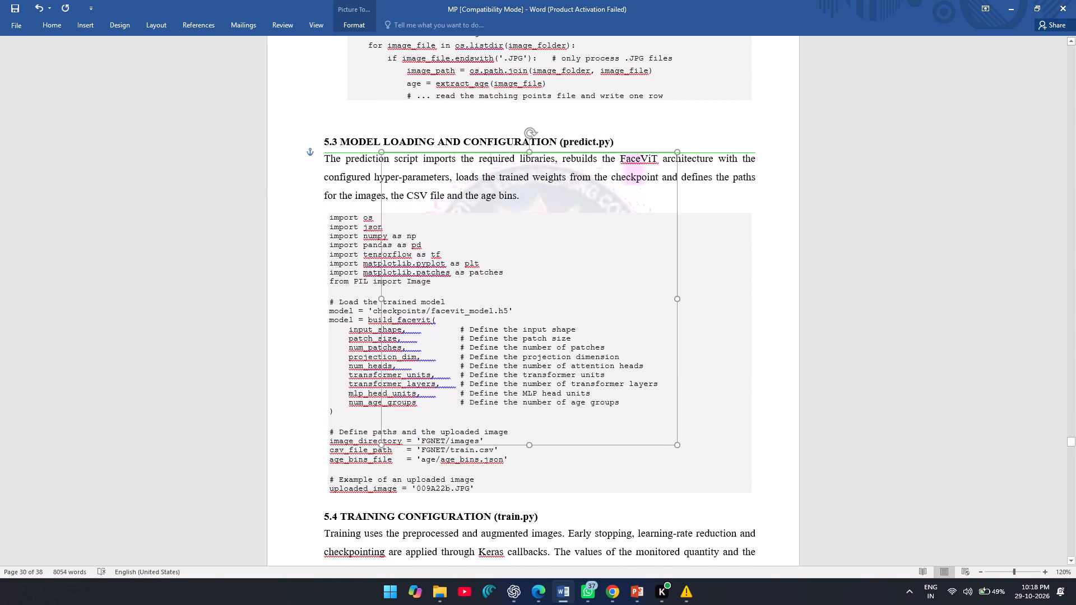
{"action": "left_click_drag", "start_coordinate": [591, 173], "coordinate": [595, 151]}
Paste the college logo below the model.fit training code, move it up and centre it horizontally on that page.
{"action": "scroll", "coordinate": [593, 325], "scroll_direction": "down", "scroll_amount": 1}
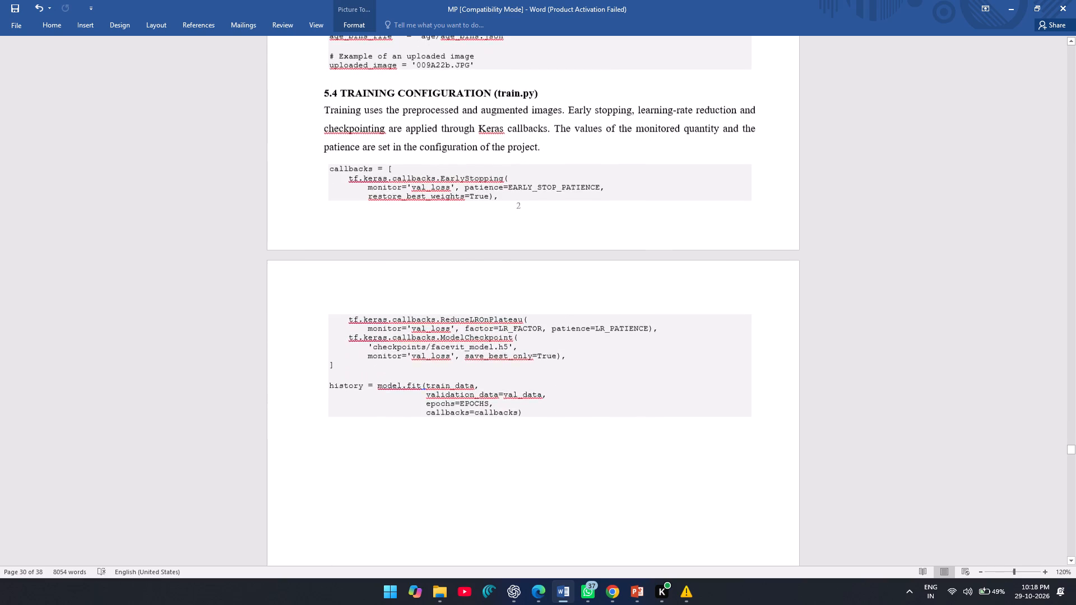
{"action": "scroll", "coordinate": [593, 325], "scroll_direction": "down", "scroll_amount": 1}
{"action": "left_click", "coordinate": [532, 299]}
{"action": "key", "text": "ctrl+v"}
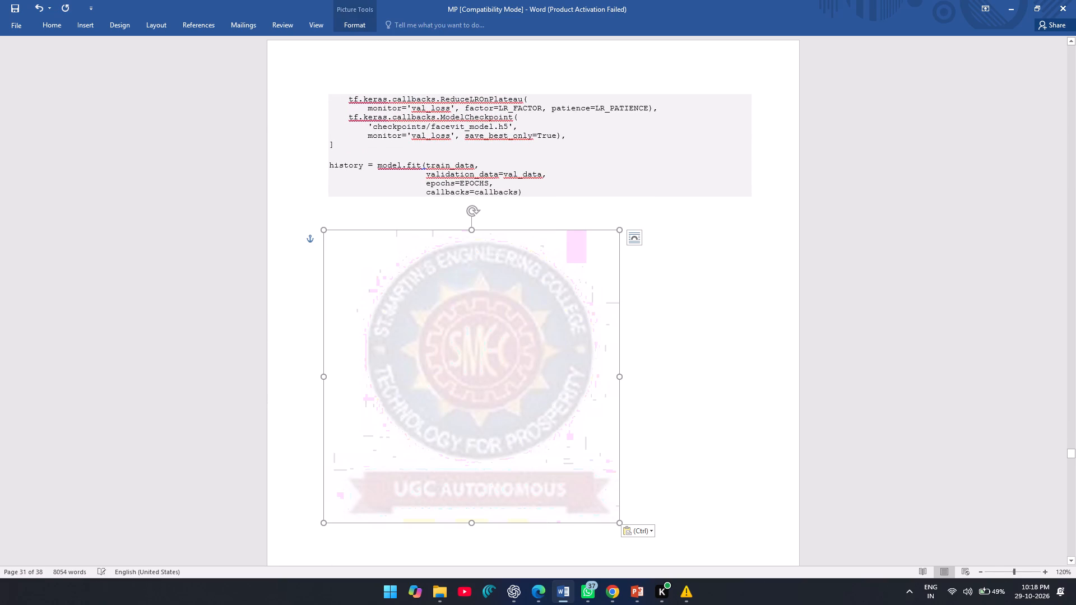
{"action": "left_click_drag", "start_coordinate": [508, 347], "coordinate": [563, 230]}
{"action": "left_click", "coordinate": [581, 469]}
Paste the college logo at the end of the 6.1 Experimental Execution paragraph and move it up towards the page centre.
{"action": "scroll", "coordinate": [581, 469], "scroll_direction": "down", "scroll_amount": 1}
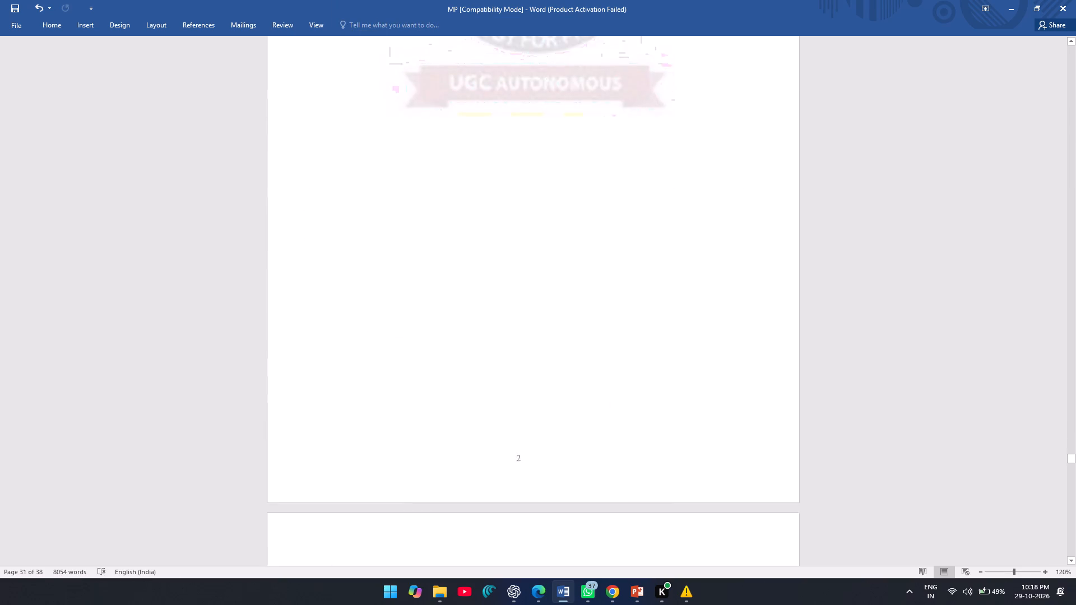
{"action": "scroll", "coordinate": [581, 469], "scroll_direction": "down", "scroll_amount": 1}
{"action": "left_click", "coordinate": [528, 489]}
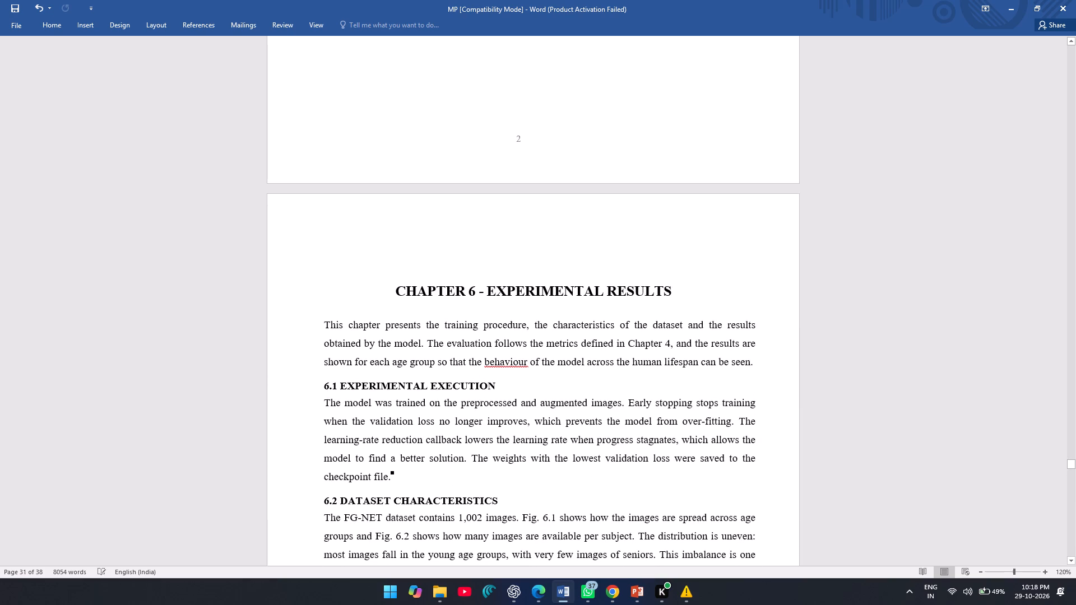
{"action": "key", "text": "ctrl+v"}
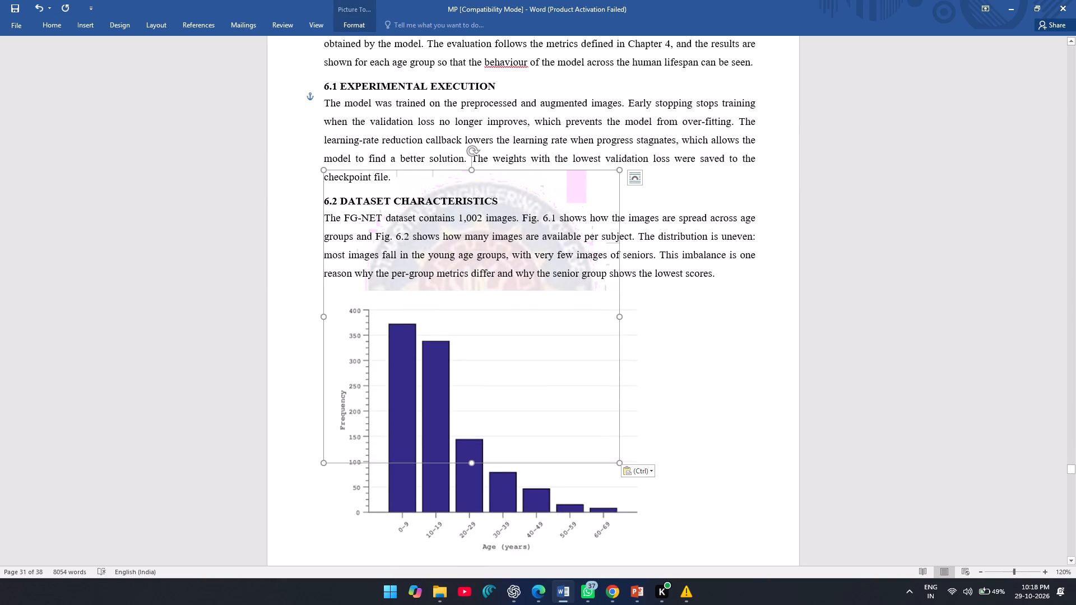
{"action": "left_click_drag", "start_coordinate": [538, 193], "coordinate": [620, 105]}
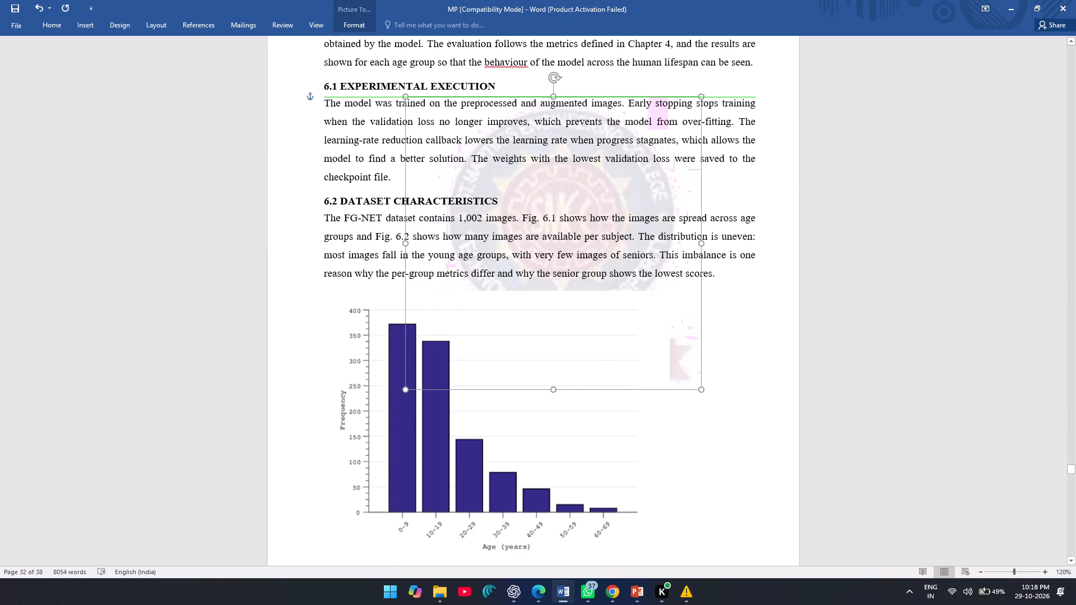
{"action": "left_click_drag", "start_coordinate": [620, 105], "coordinate": [617, 111]}
Paste the college logo at the 6.3 Training Behaviour heading and move it up to the horizontal centre of the page.
{"action": "scroll", "coordinate": [569, 235], "scroll_direction": "down", "scroll_amount": 2}
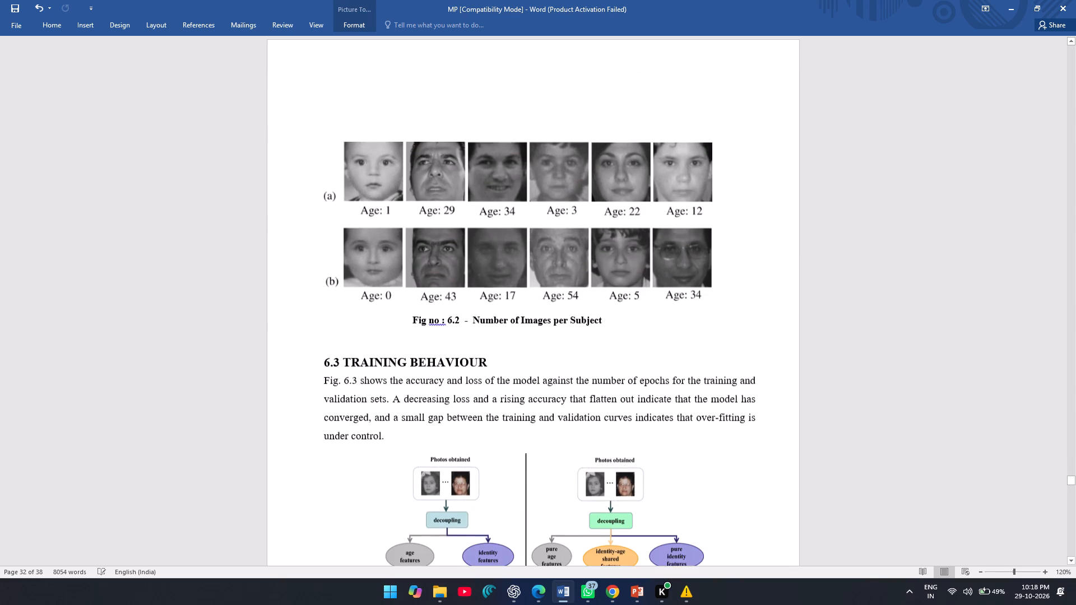
{"action": "left_click", "coordinate": [507, 356]}
{"action": "key", "text": "ctrl+v"}
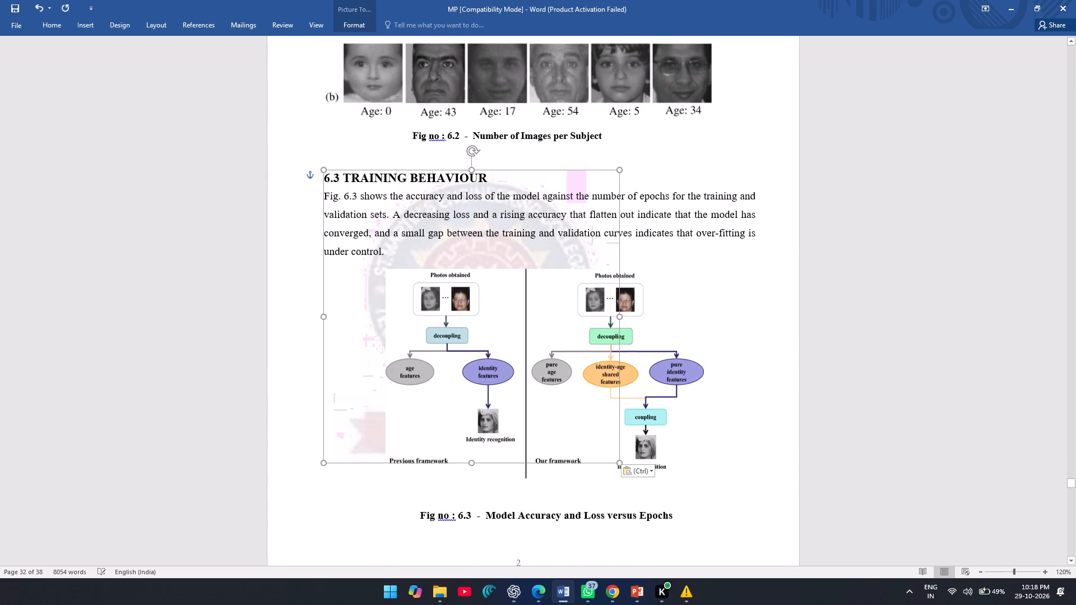
{"action": "left_click", "coordinate": [535, 183]}
{"action": "left_click_drag", "start_coordinate": [535, 183], "coordinate": [574, 160]}
{"action": "left_click_drag", "start_coordinate": [574, 160], "coordinate": [575, 159]}
{"action": "left_click_drag", "start_coordinate": [518, 248], "coordinate": [567, 190]}
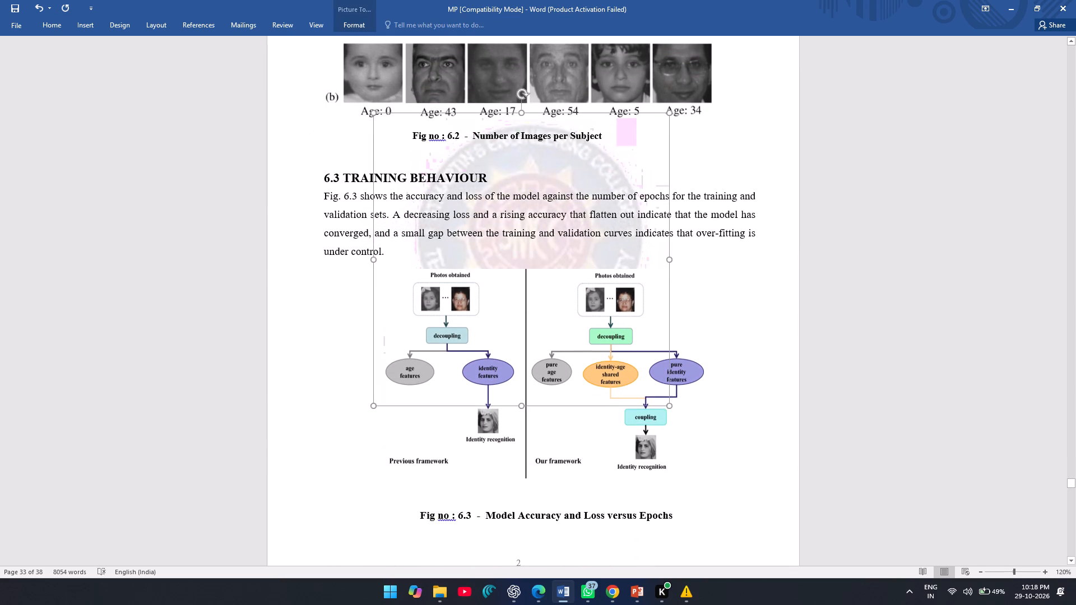
{"action": "left_click_drag", "start_coordinate": [567, 190], "coordinate": [569, 176]}
{"action": "left_click", "coordinate": [696, 313]}
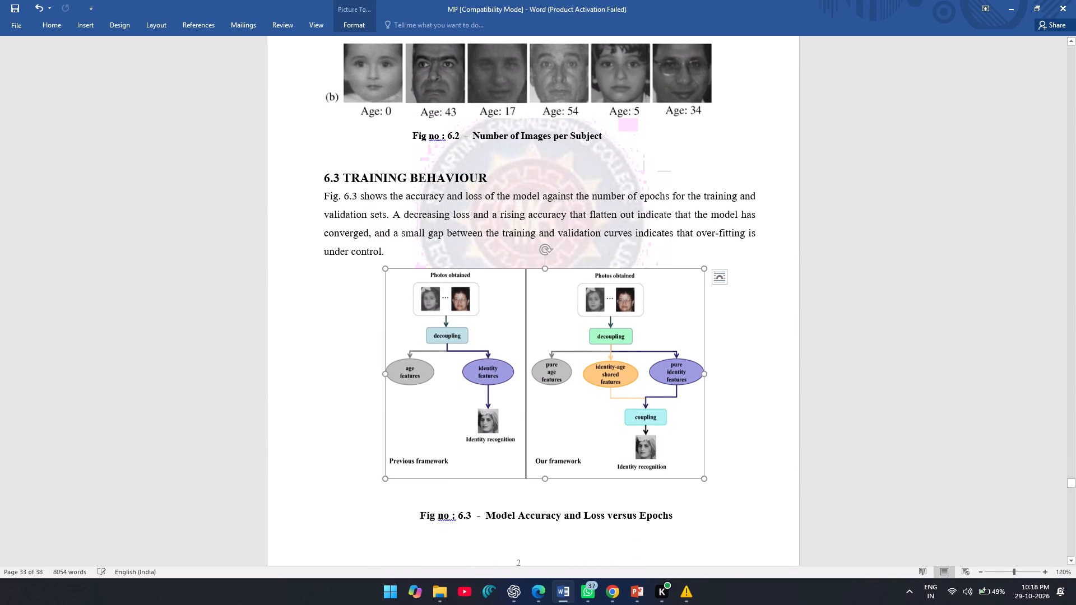
Paste the college logo at the paragraph below the age-group performance table and move it up to the centre of that page.
{"action": "scroll", "coordinate": [628, 354], "scroll_direction": "down", "scroll_amount": 2}
{"action": "left_click", "coordinate": [525, 401]}
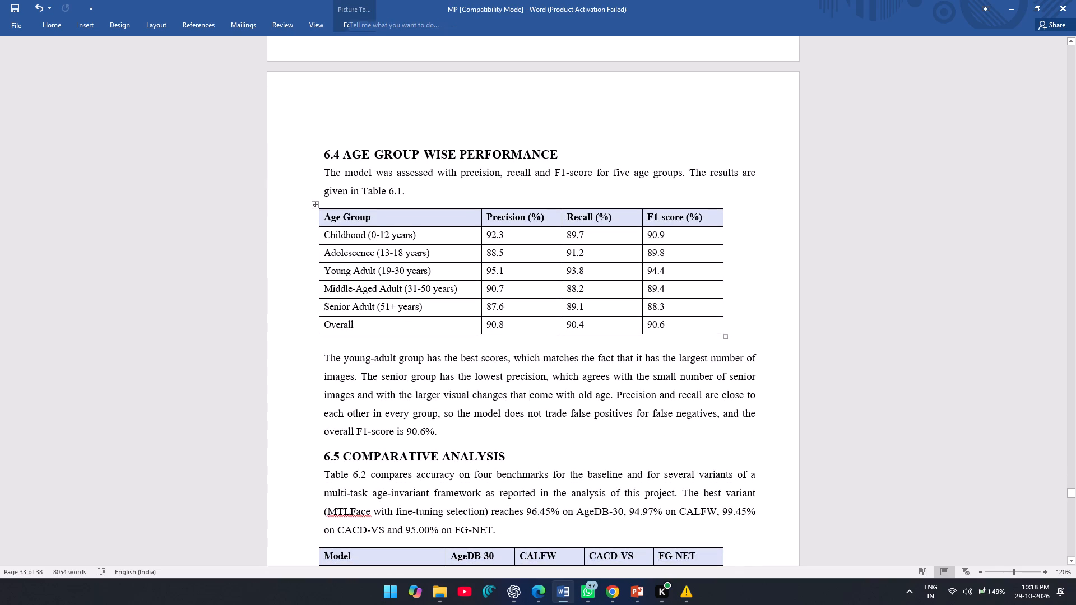
{"action": "key", "text": "ctrl+v"}
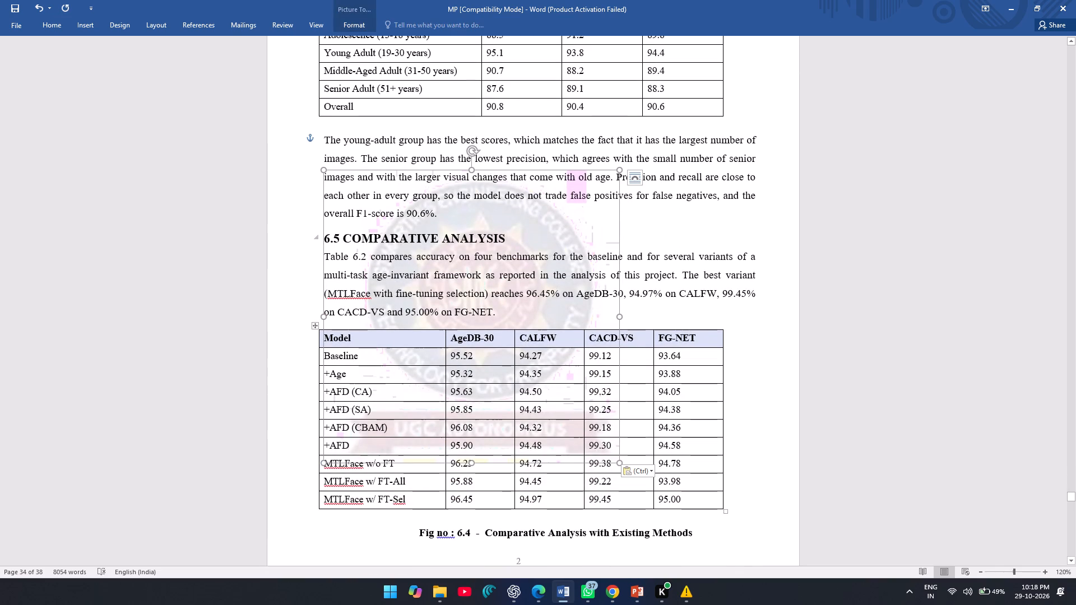
{"action": "left_click_drag", "start_coordinate": [559, 233], "coordinate": [620, 188]}
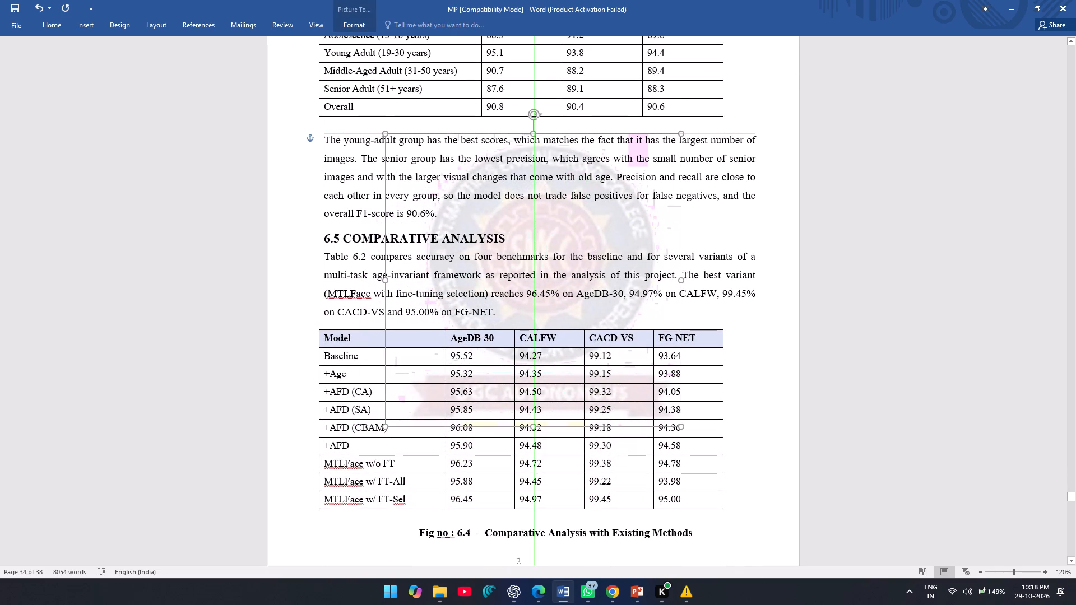
{"action": "left_click_drag", "start_coordinate": [620, 188], "coordinate": [615, 130]}
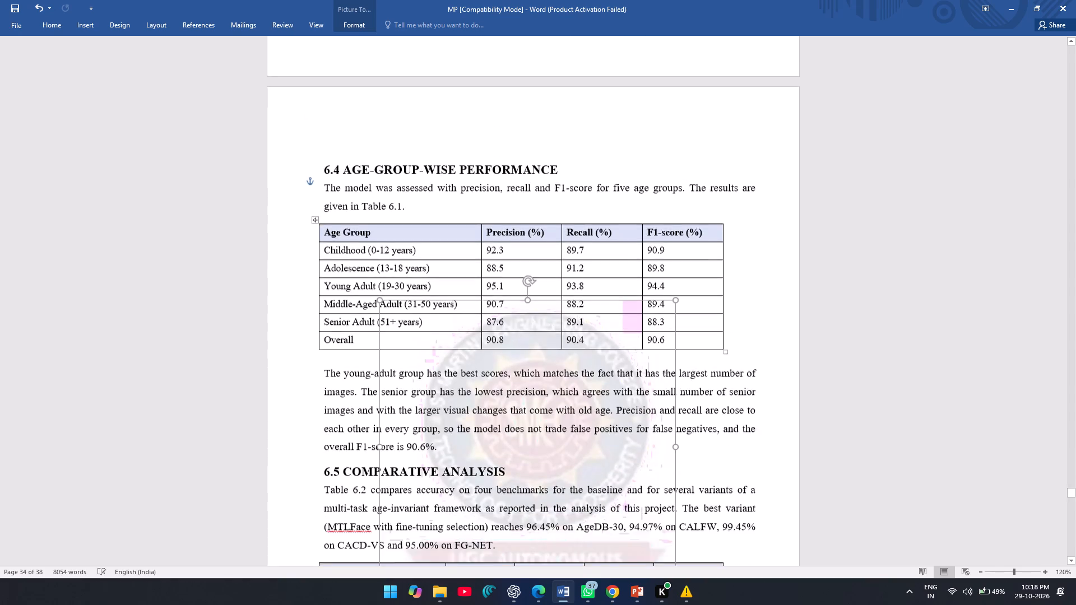
{"action": "left_click_drag", "start_coordinate": [596, 130], "coordinate": [597, 175]}
Paste the college logo at the Effect of data size bullet in 6.6 and move it up to the horizontal centre of the page.
{"action": "scroll", "coordinate": [597, 175], "scroll_direction": "down", "scroll_amount": 1}
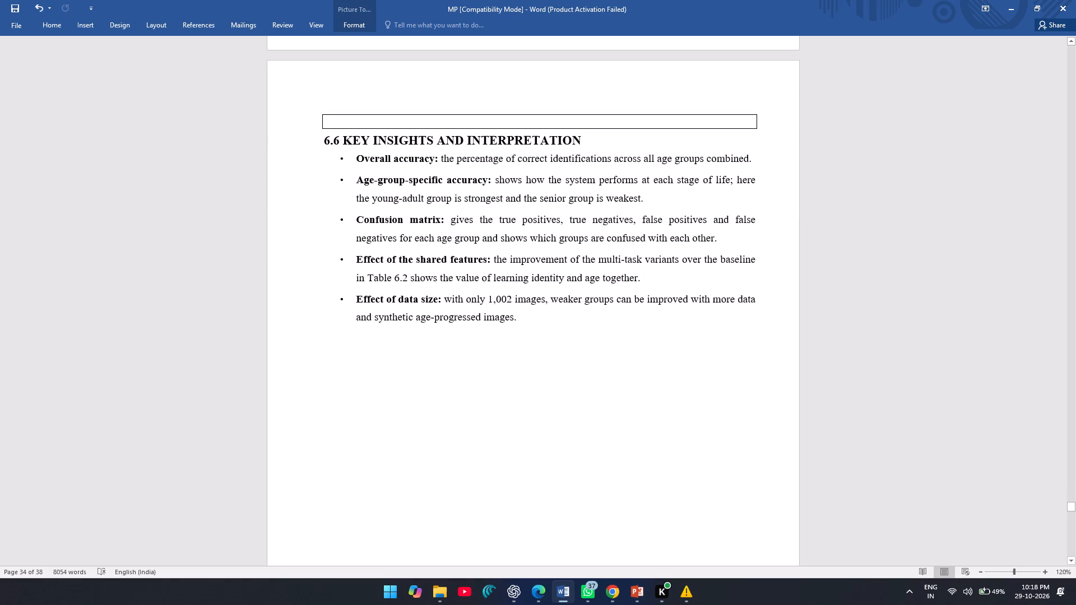
{"action": "left_click", "coordinate": [548, 296]}
{"action": "key", "text": "ctrl+v"}
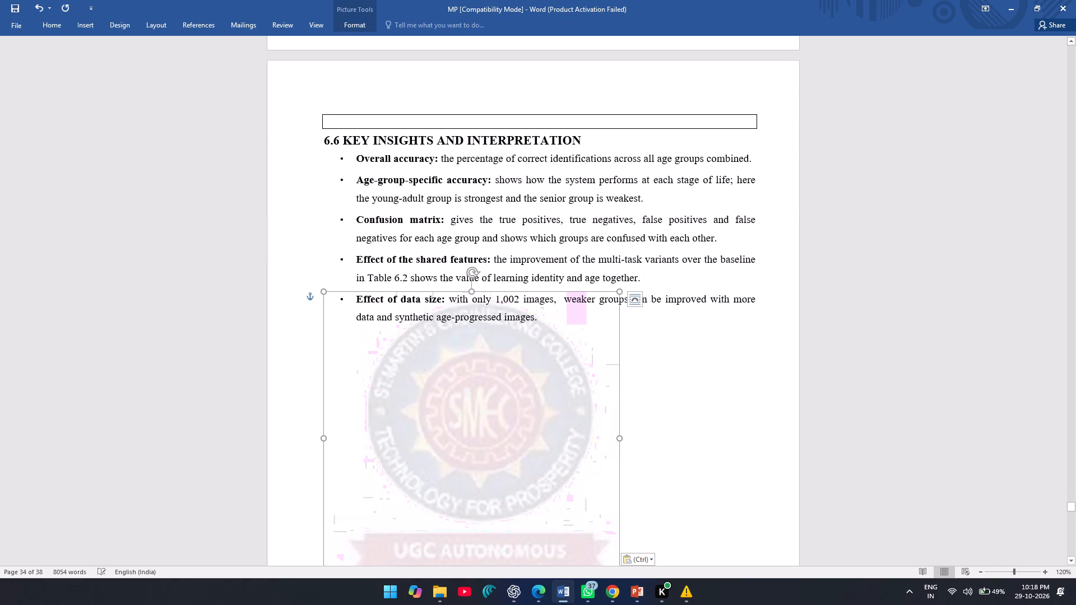
{"action": "left_click_drag", "start_coordinate": [479, 460], "coordinate": [554, 337]}
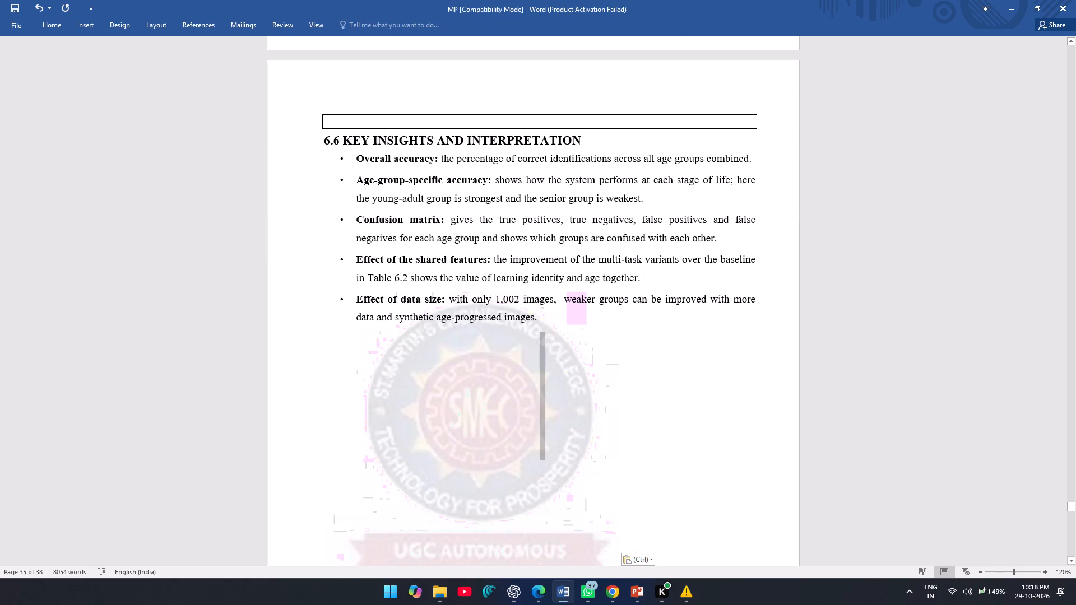
{"action": "left_click", "coordinate": [586, 443]}
{"action": "left_click_drag", "start_coordinate": [572, 442], "coordinate": [634, 330]}
Paste the college logo at the Multimodal biometrics bullet under Future Scope and move it up to the horizontal centre of the page.
{"action": "scroll", "coordinate": [562, 431], "scroll_direction": "down", "scroll_amount": 2}
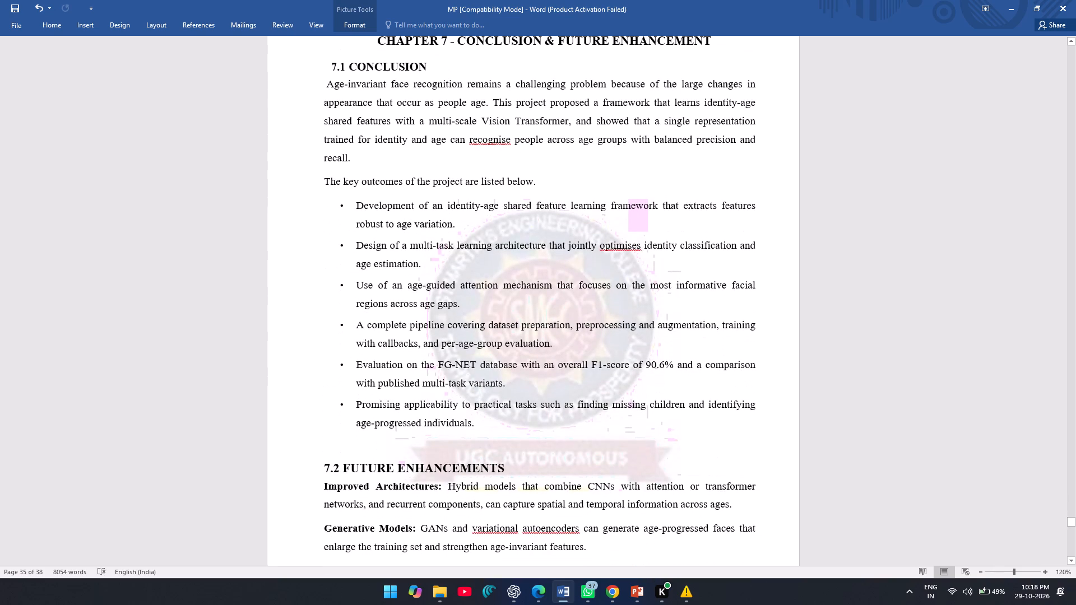
{"action": "left_click", "coordinate": [514, 235]}
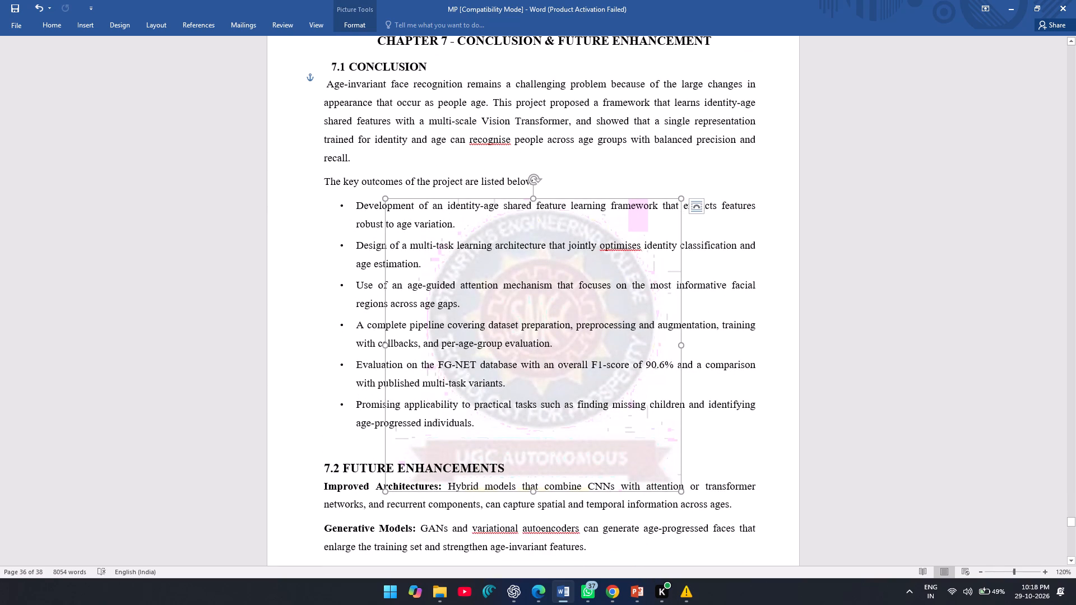
{"action": "scroll", "coordinate": [623, 407], "scroll_direction": "down", "scroll_amount": 1}
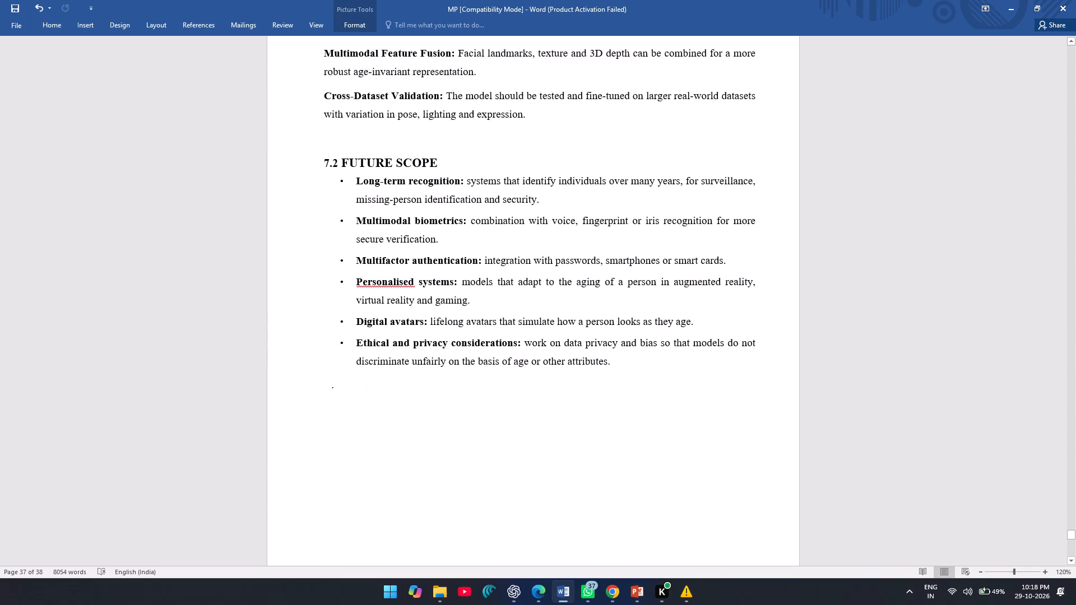
{"action": "left_click", "coordinate": [541, 235]}
{"action": "key", "text": "ctrl+v"}
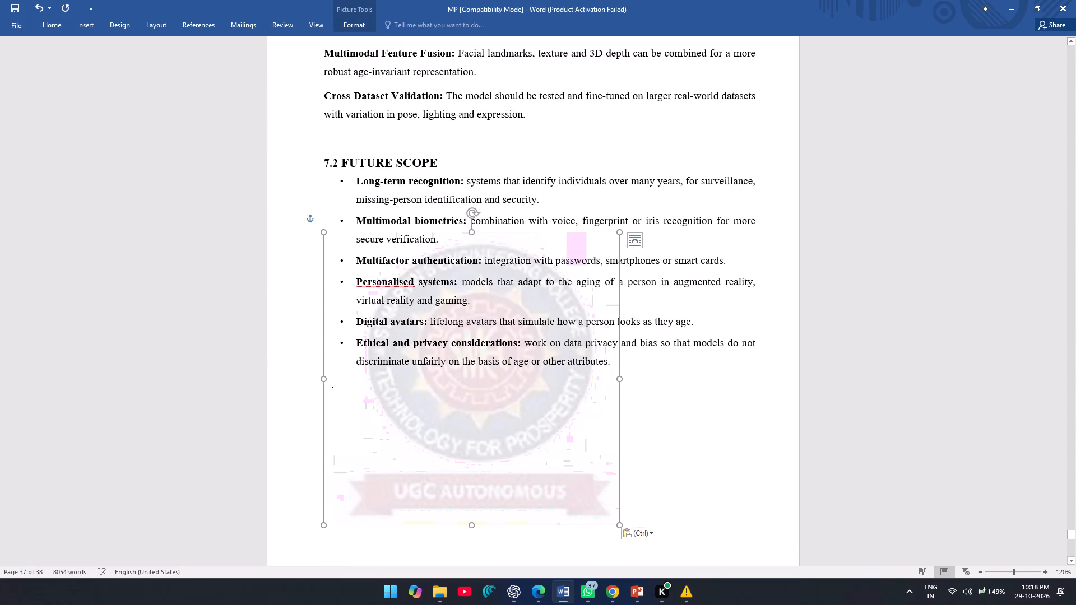
{"action": "left_click_drag", "start_coordinate": [505, 435], "coordinate": [577, 278]}
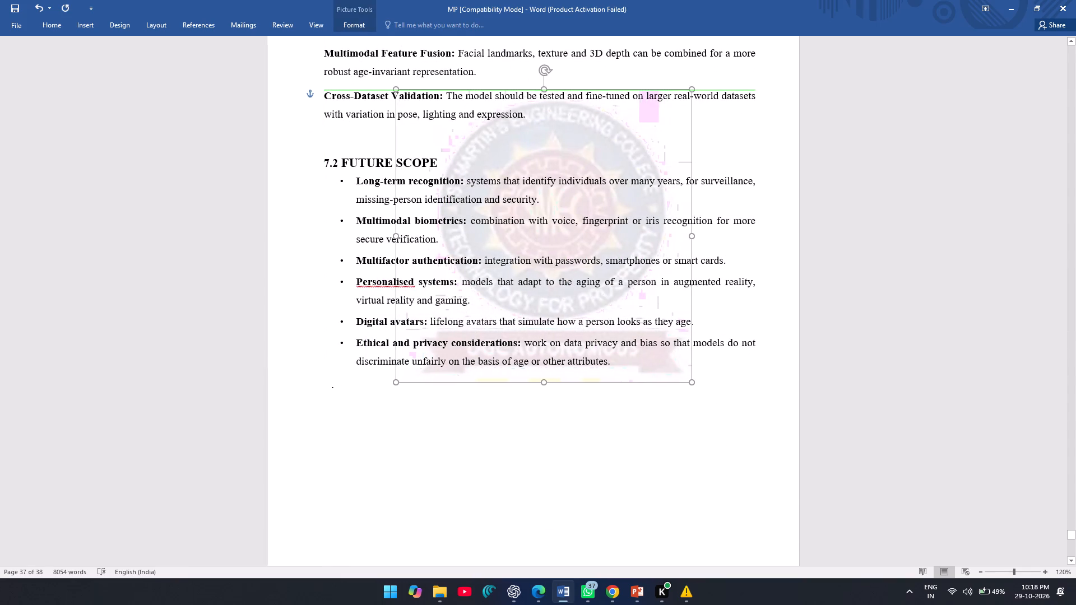
{"action": "left_click_drag", "start_coordinate": [577, 278], "coordinate": [577, 277]}
Paste the college logo at the fourth entry of the Chapter 8 references and move it up to the horizontal centre of the page.
{"action": "scroll", "coordinate": [577, 277], "scroll_direction": "down", "scroll_amount": 1}
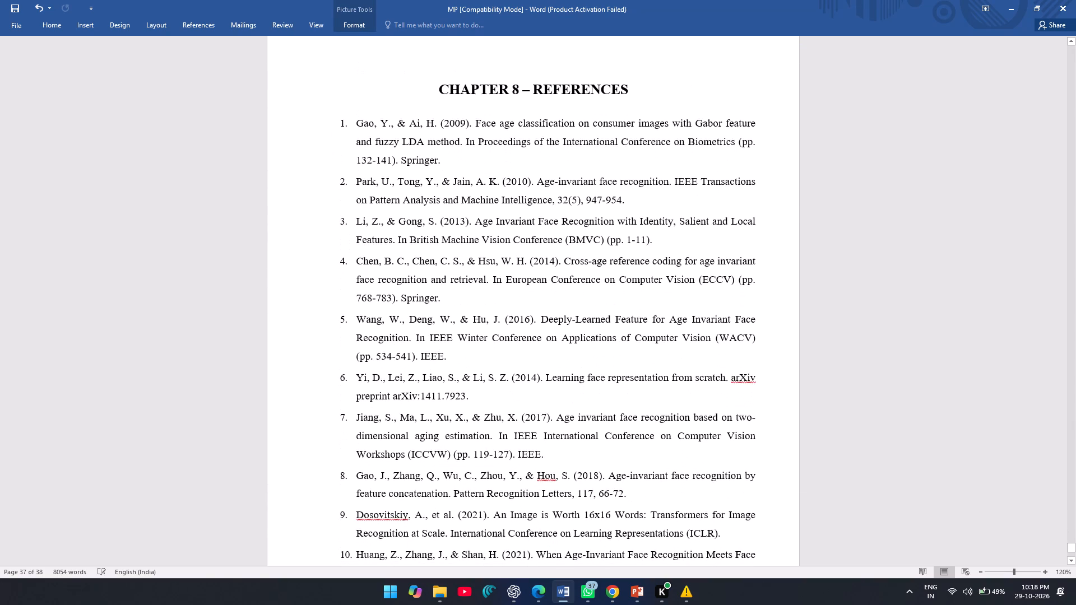
{"action": "left_click", "coordinate": [551, 277]}
{"action": "key", "text": "ctrl+v"}
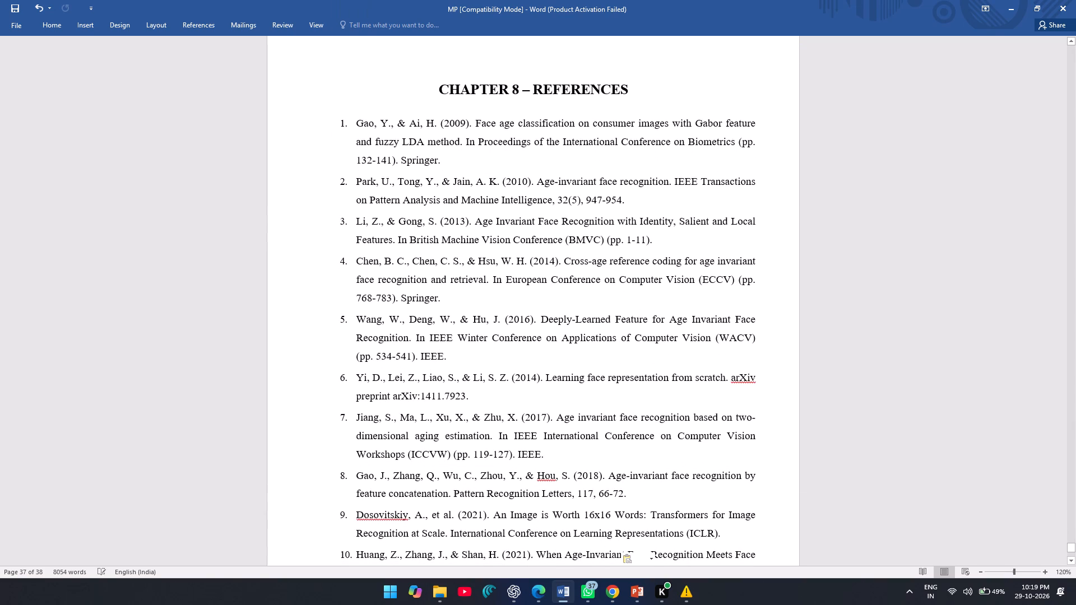
{"action": "left_click_drag", "start_coordinate": [510, 353], "coordinate": [578, 319]}
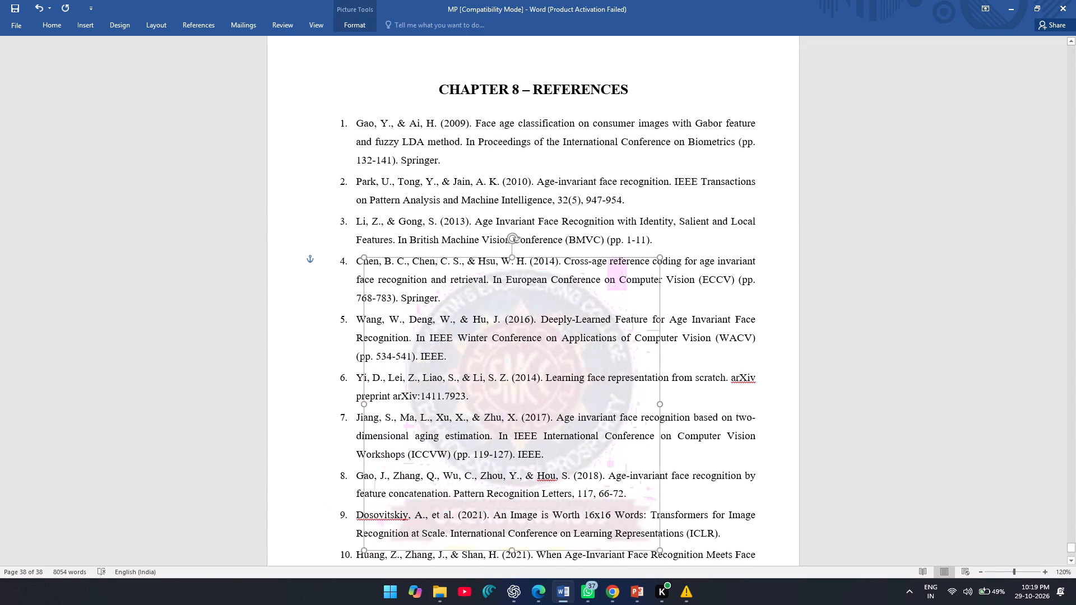
{"action": "left_click_drag", "start_coordinate": [578, 319], "coordinate": [570, 285]}
Review the logo watermark on the report pages from the references back to the list of figures and the contents.
{"action": "scroll", "coordinate": [570, 285], "scroll_direction": "up", "scroll_amount": 1}
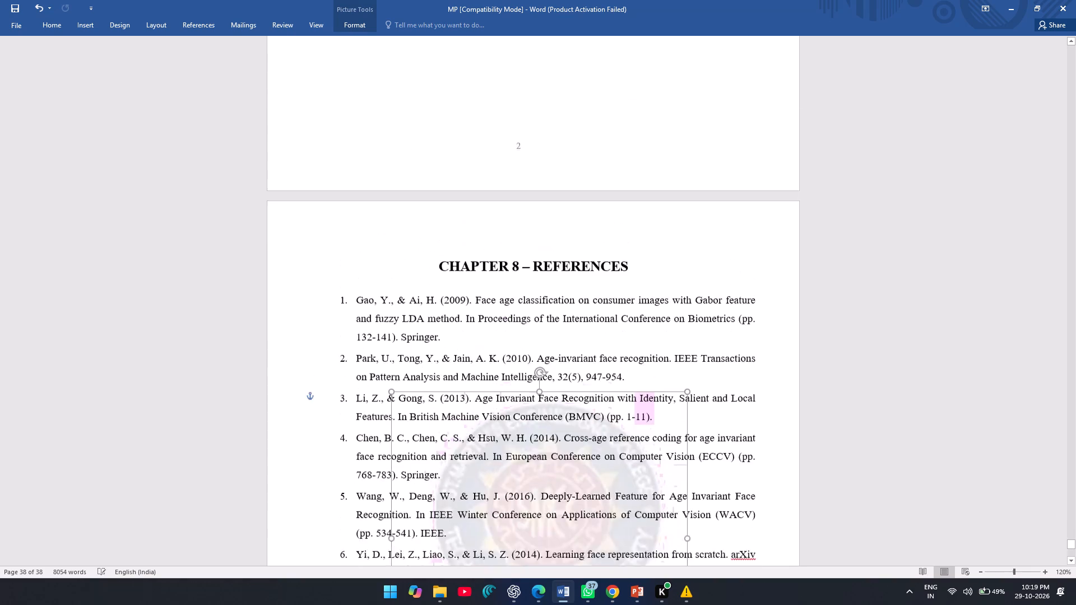
{"action": "scroll", "coordinate": [570, 285], "scroll_direction": "up", "scroll_amount": 5}
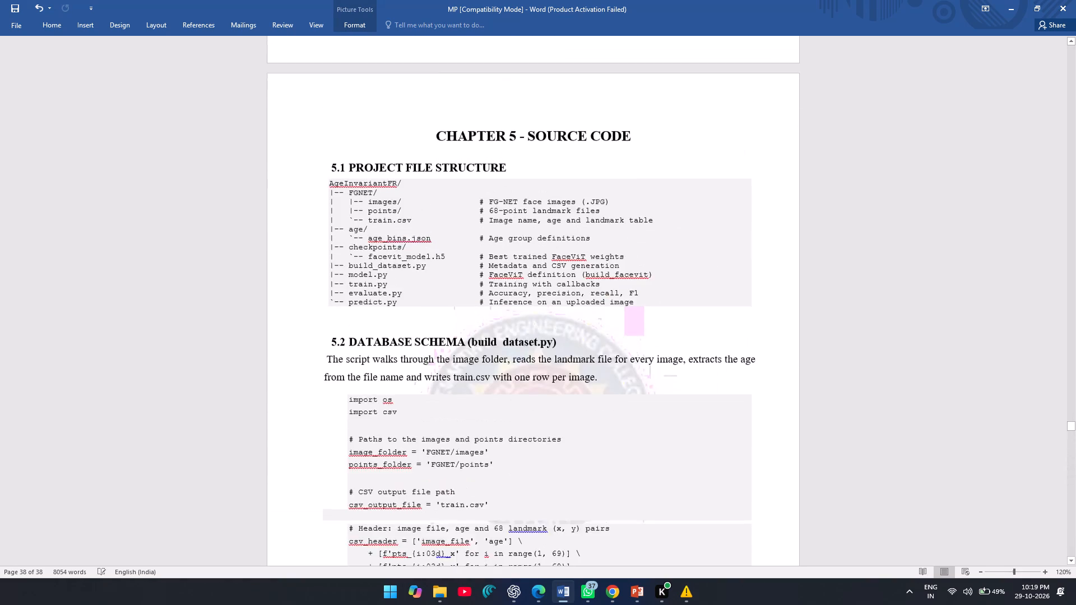
{"action": "scroll", "coordinate": [570, 285], "scroll_direction": "up", "scroll_amount": 4}
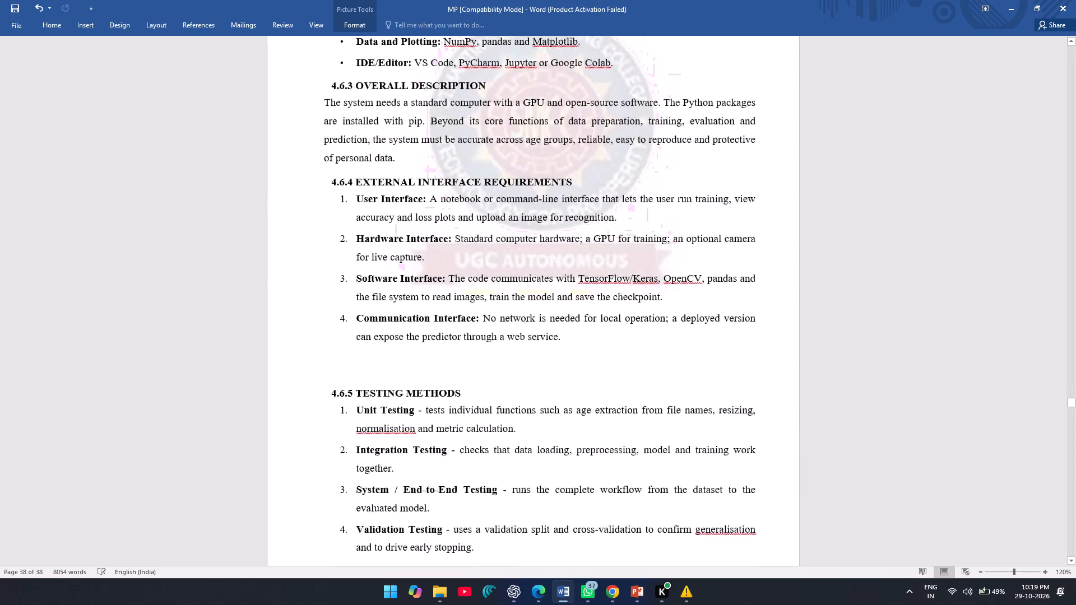
{"action": "scroll", "coordinate": [570, 285], "scroll_direction": "up", "scroll_amount": 5}
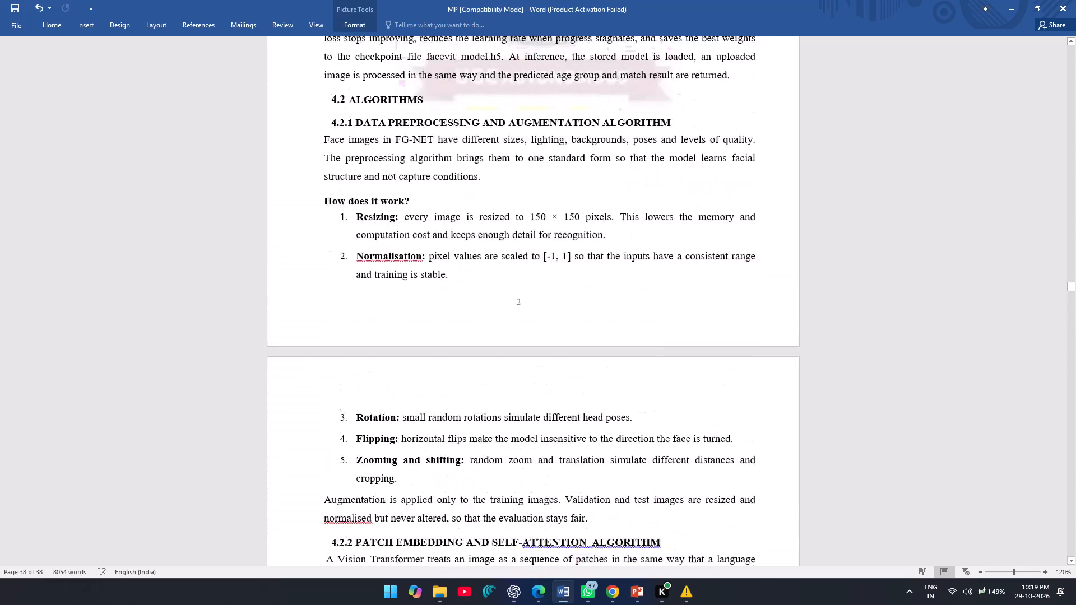
{"action": "scroll", "coordinate": [570, 285], "scroll_direction": "up", "scroll_amount": 3}
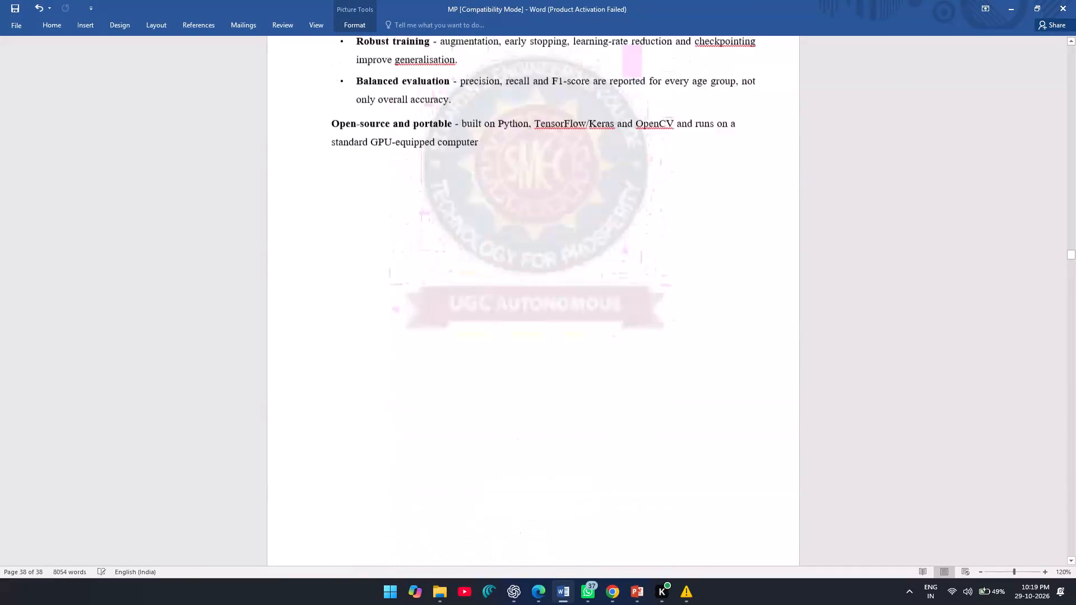
{"action": "scroll", "coordinate": [570, 285], "scroll_direction": "up", "scroll_amount": 4}
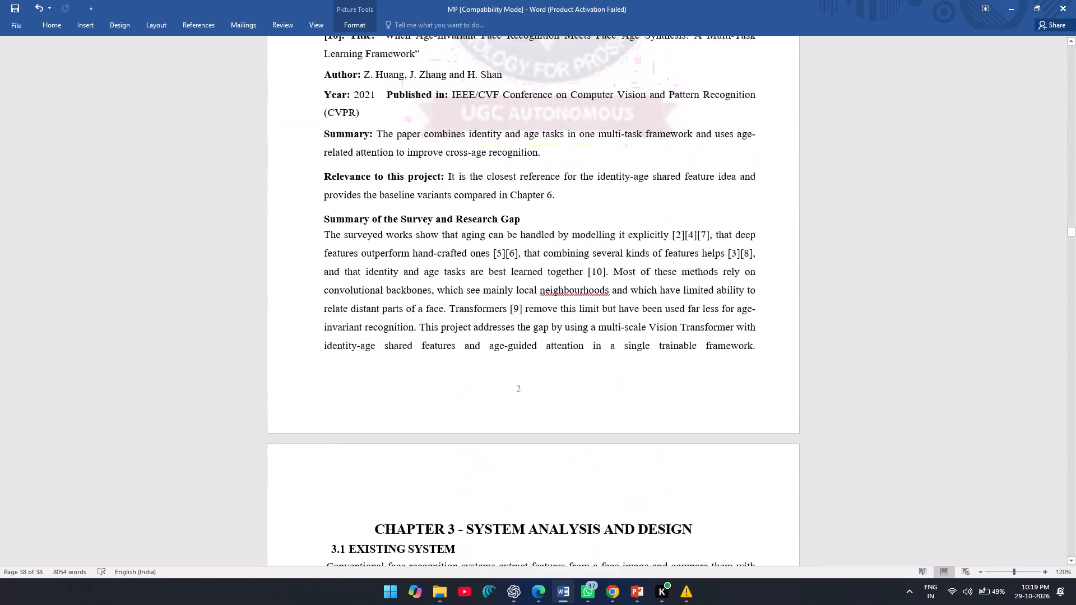
{"action": "scroll", "coordinate": [570, 285], "scroll_direction": "up", "scroll_amount": 3}
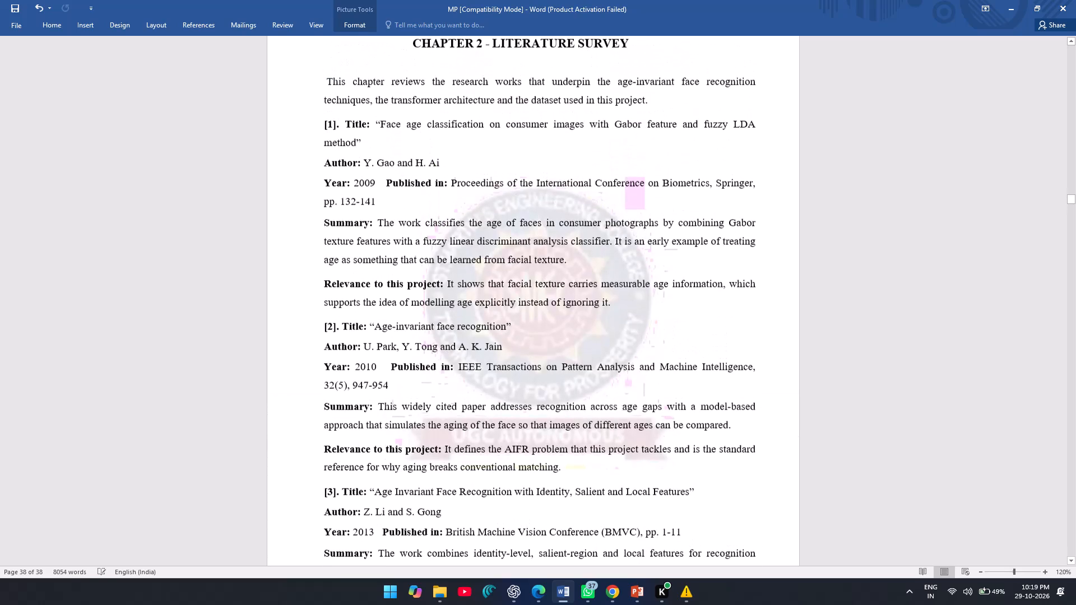
{"action": "scroll", "coordinate": [570, 285], "scroll_direction": "up", "scroll_amount": 4}
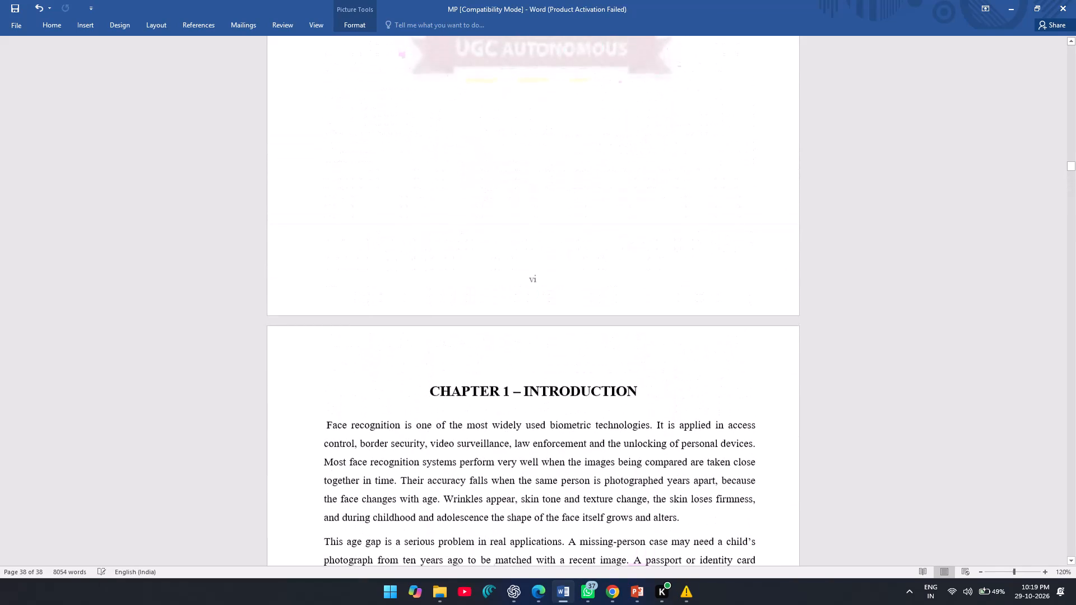
{"action": "scroll", "coordinate": [570, 285], "scroll_direction": "up", "scroll_amount": 3}
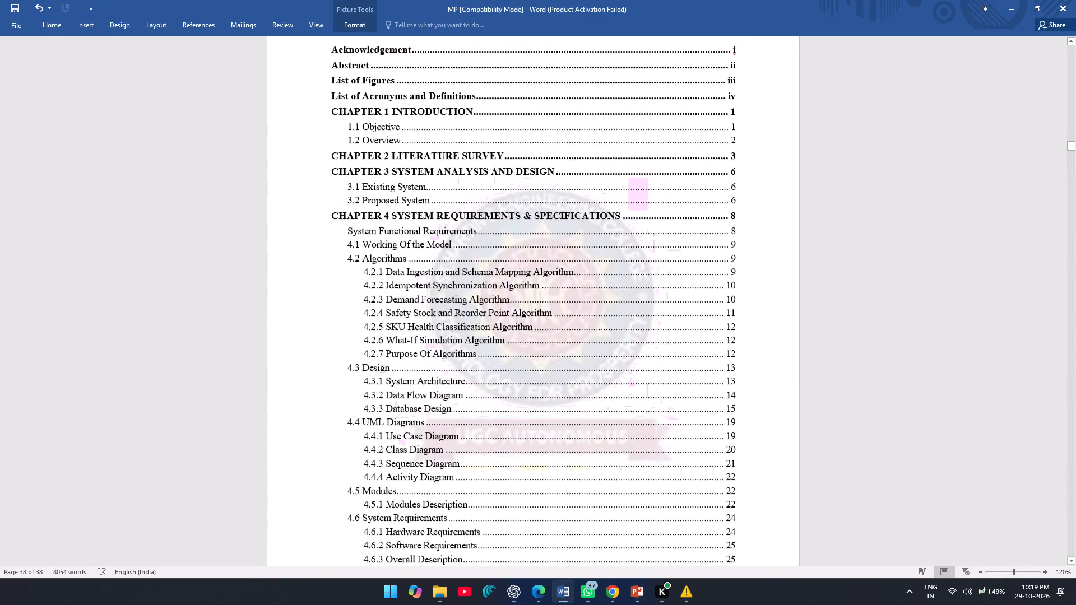
{"action": "scroll", "coordinate": [570, 285], "scroll_direction": "up", "scroll_amount": 2}
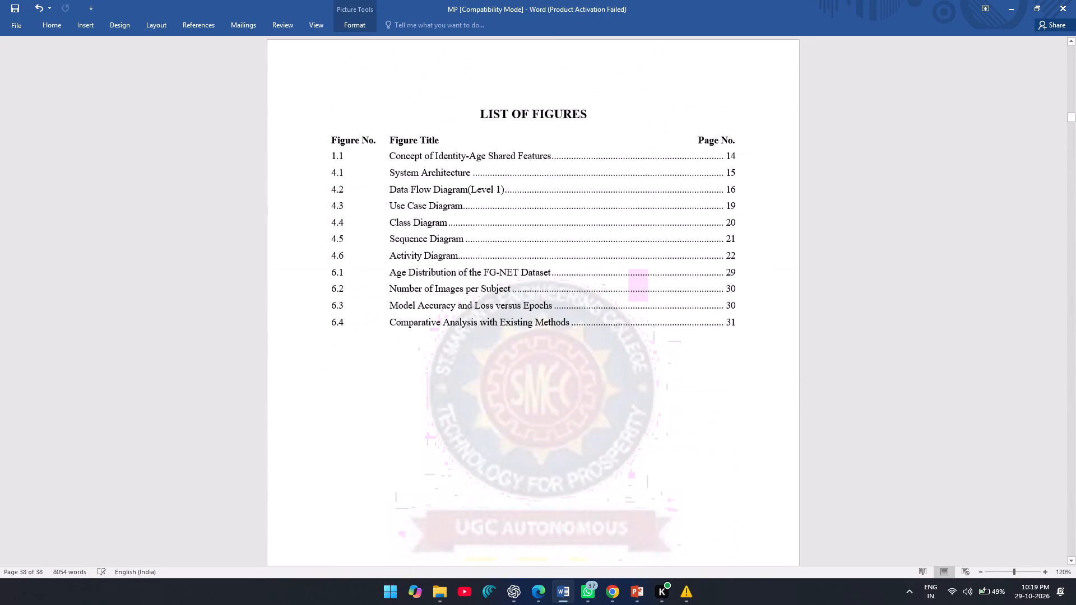
{"action": "scroll", "coordinate": [570, 285], "scroll_direction": "down", "scroll_amount": 1}
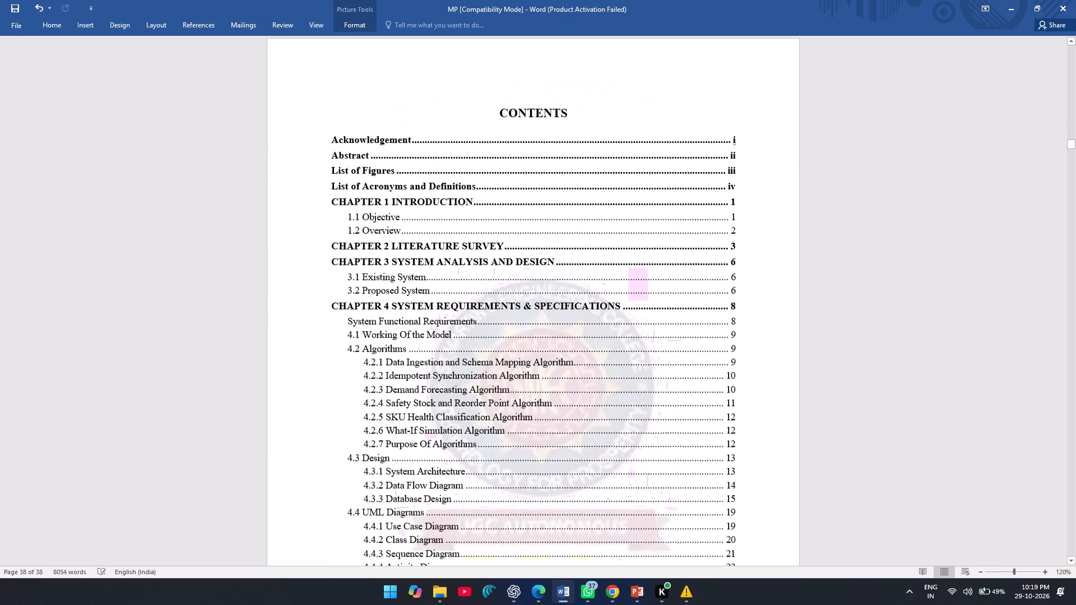
{"action": "scroll", "coordinate": [570, 285], "scroll_direction": "down", "scroll_amount": 2}
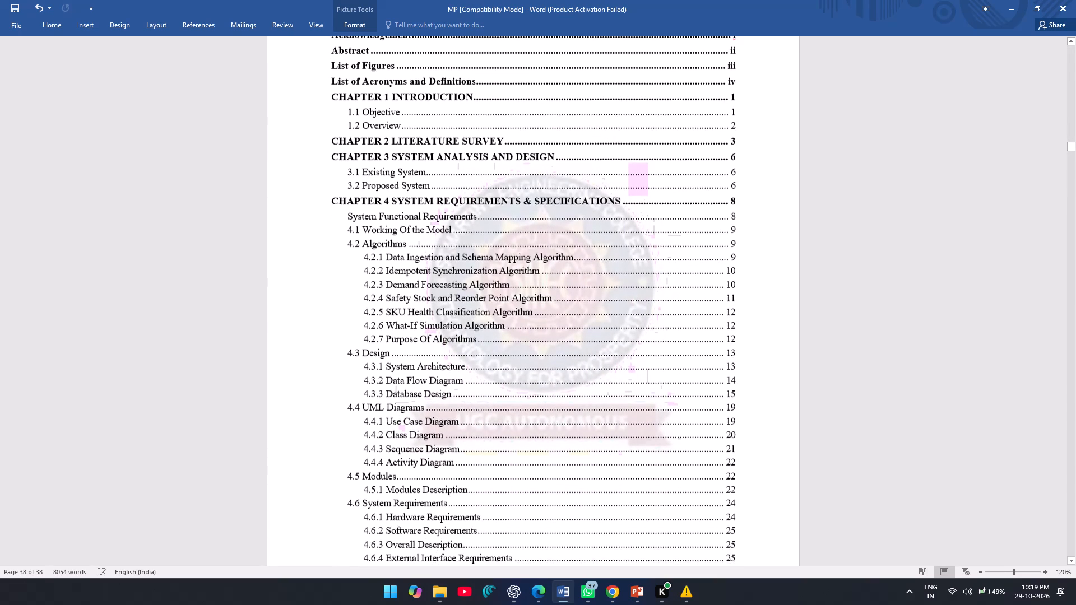
{"action": "scroll", "coordinate": [570, 285], "scroll_direction": "down", "scroll_amount": 1}
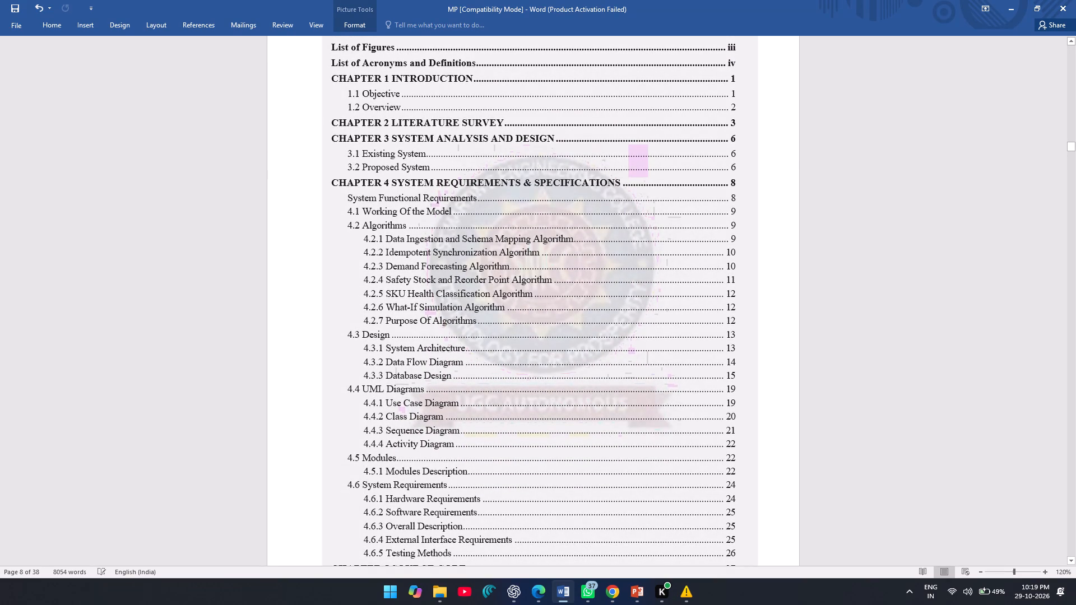
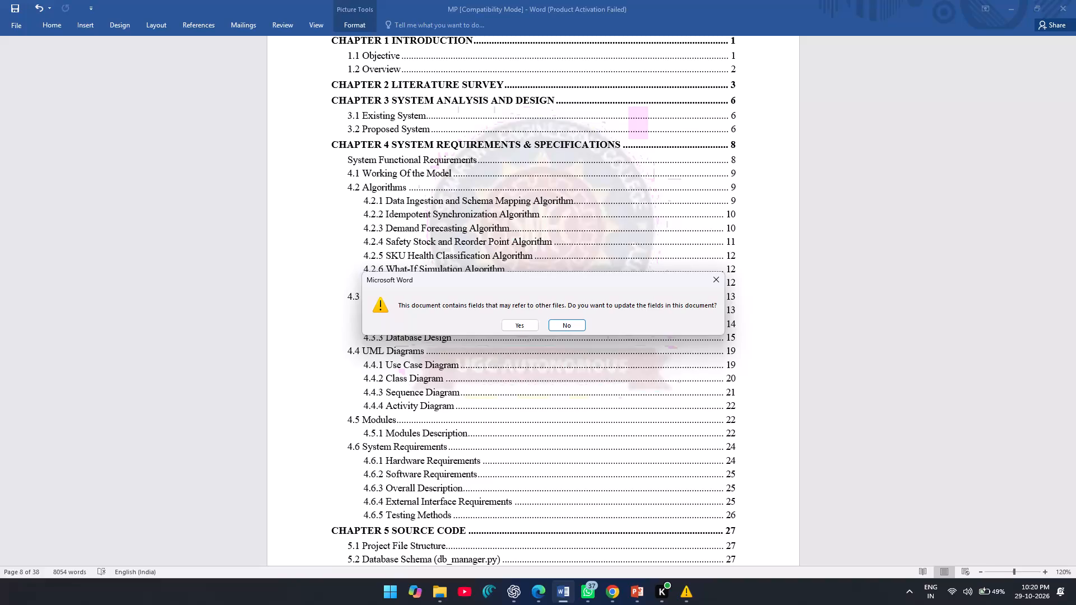
Accept the field update for the Age_Invariant_Face_Recognition_Project_Report document and arrange it side by side with the MP document.
{"action": "left_click", "coordinate": [520, 324]}
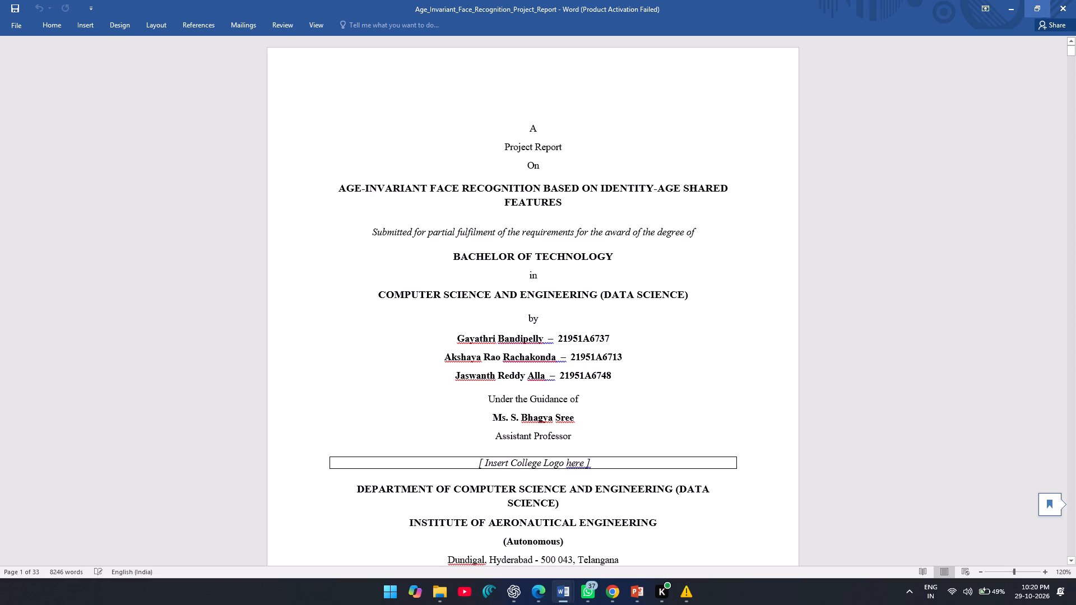
{"action": "left_click", "coordinate": [927, 35]}
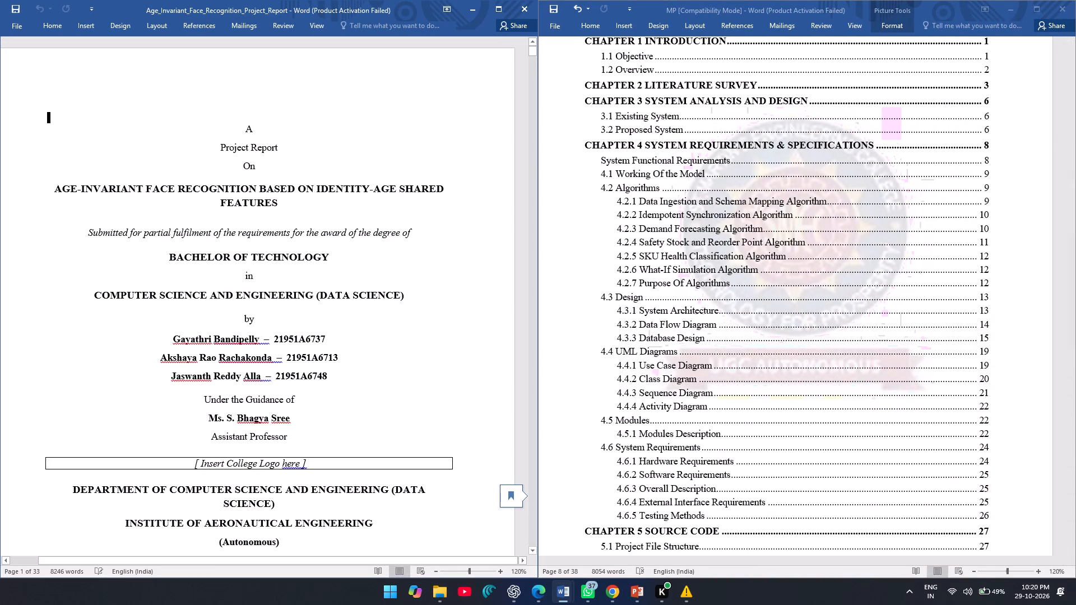
Look through the Age_Invariant_Face_Recognition_Project_Report document and find its contents page for comparison with the MP contents.
{"action": "scroll", "coordinate": [324, 281], "scroll_direction": "down", "scroll_amount": 2}
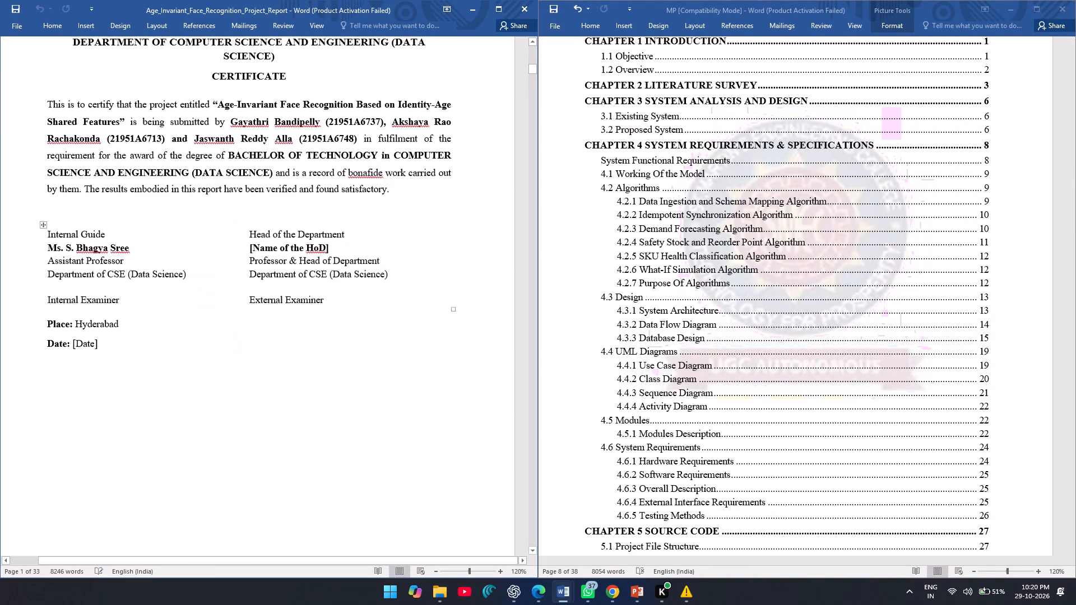
{"action": "scroll", "coordinate": [327, 277], "scroll_direction": "down", "scroll_amount": 4}
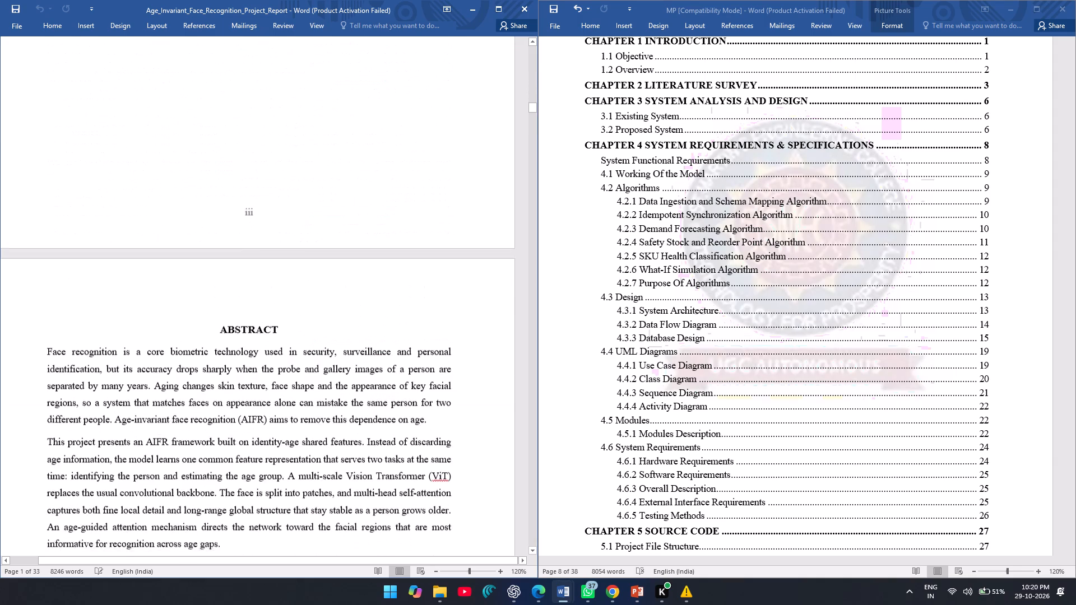
{"action": "scroll", "coordinate": [327, 277], "scroll_direction": "down", "scroll_amount": 3}
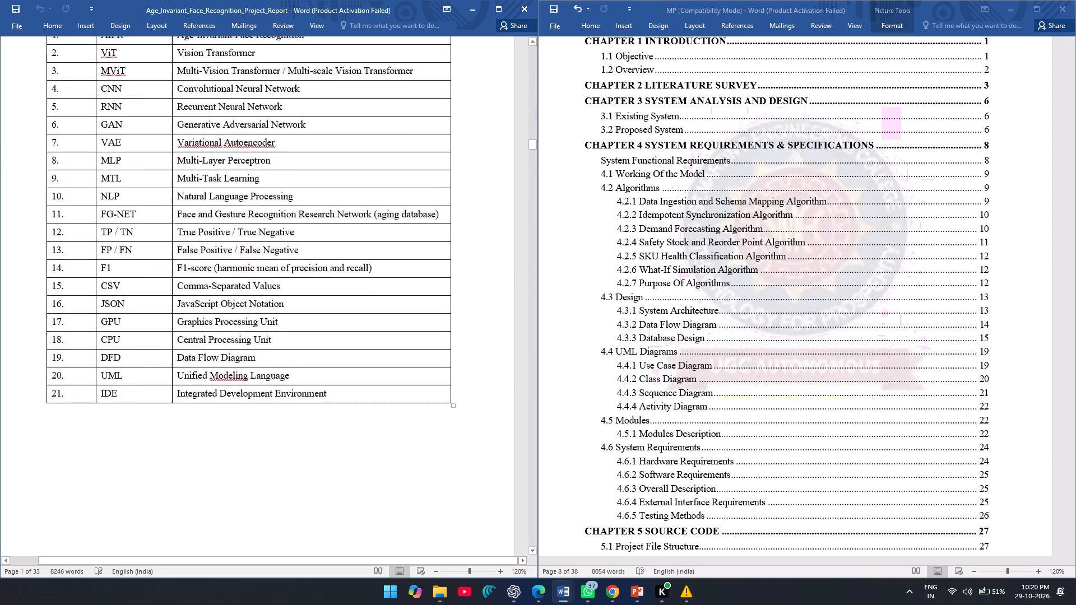
{"action": "scroll", "coordinate": [327, 277], "scroll_direction": "down", "scroll_amount": 4}
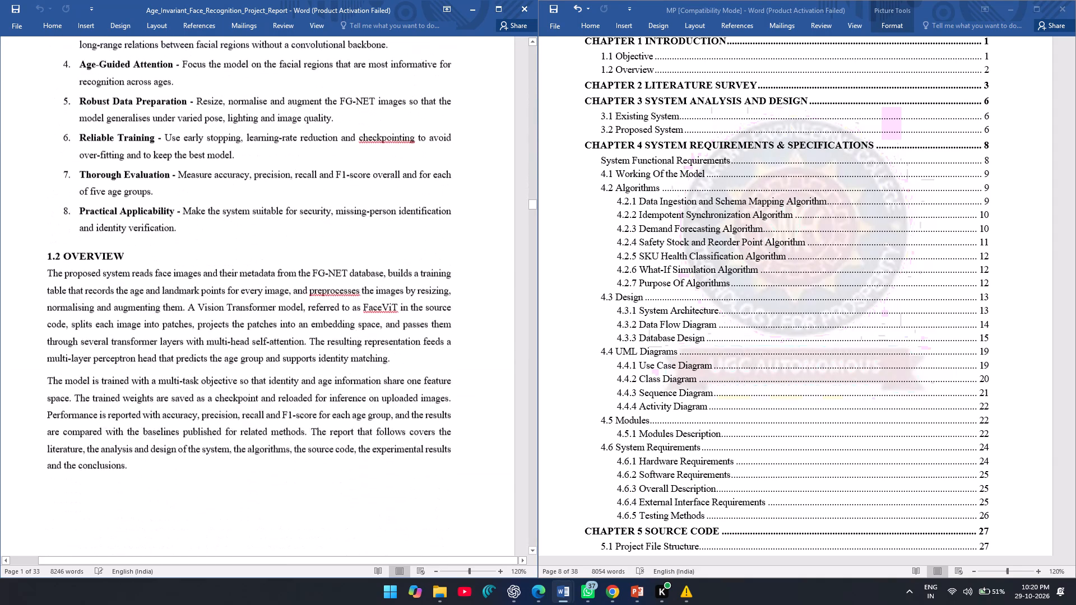
{"action": "scroll", "coordinate": [327, 277], "scroll_direction": "down", "scroll_amount": 4}
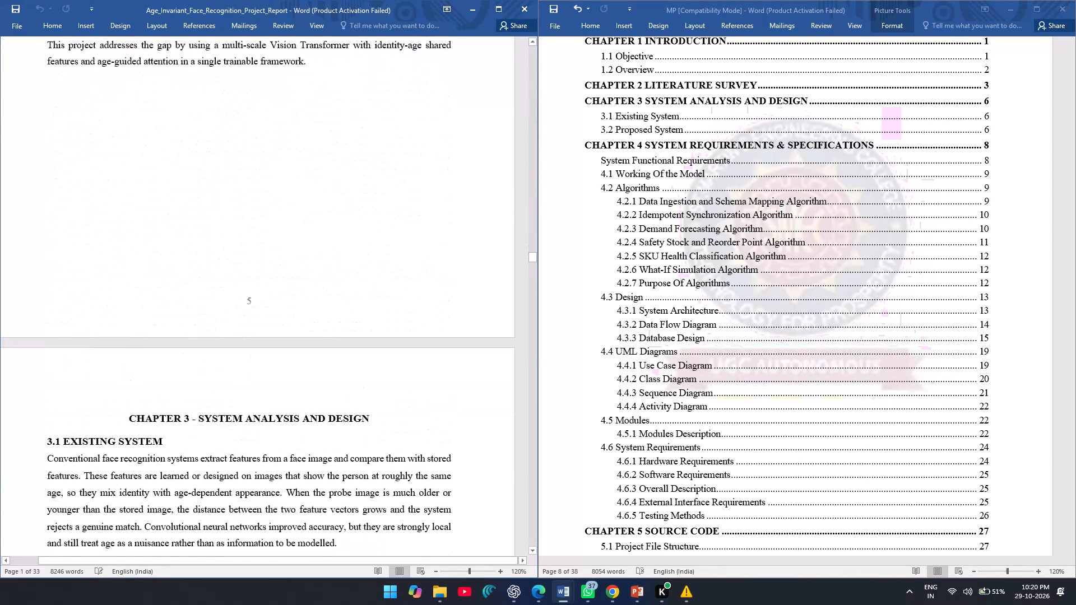
{"action": "scroll", "coordinate": [327, 277], "scroll_direction": "down", "scroll_amount": 4}
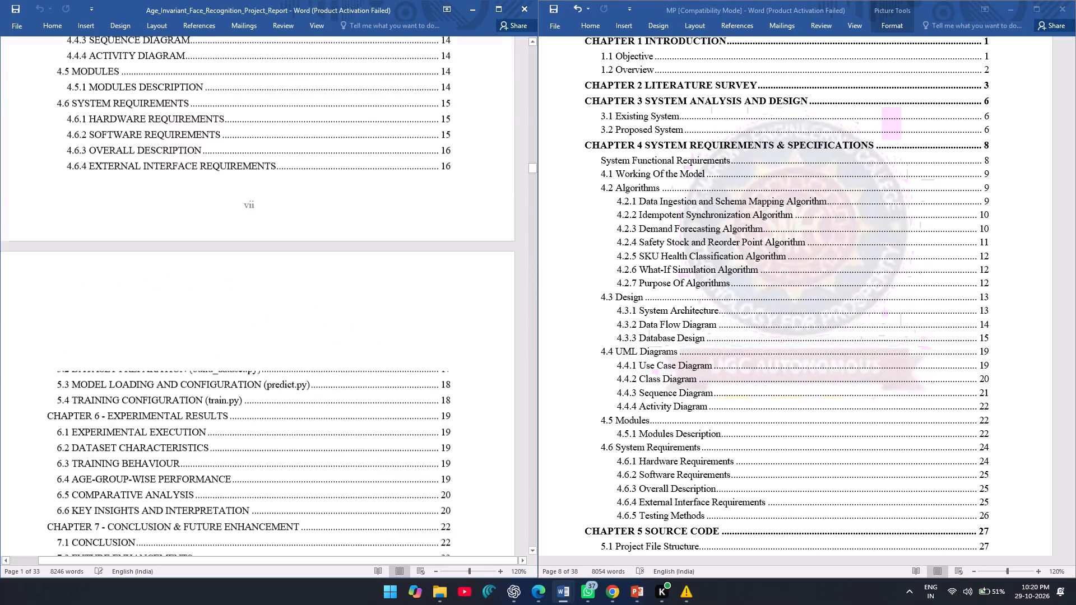
{"action": "scroll", "coordinate": [327, 277], "scroll_direction": "down", "scroll_amount": 3}
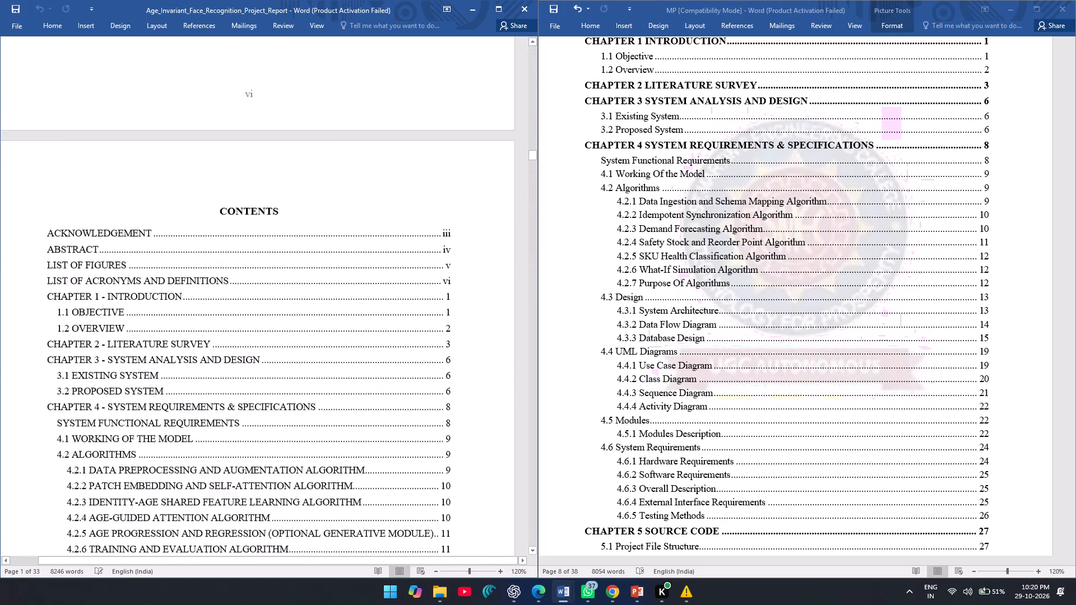
{"action": "scroll", "coordinate": [327, 277], "scroll_direction": "down", "scroll_amount": 2}
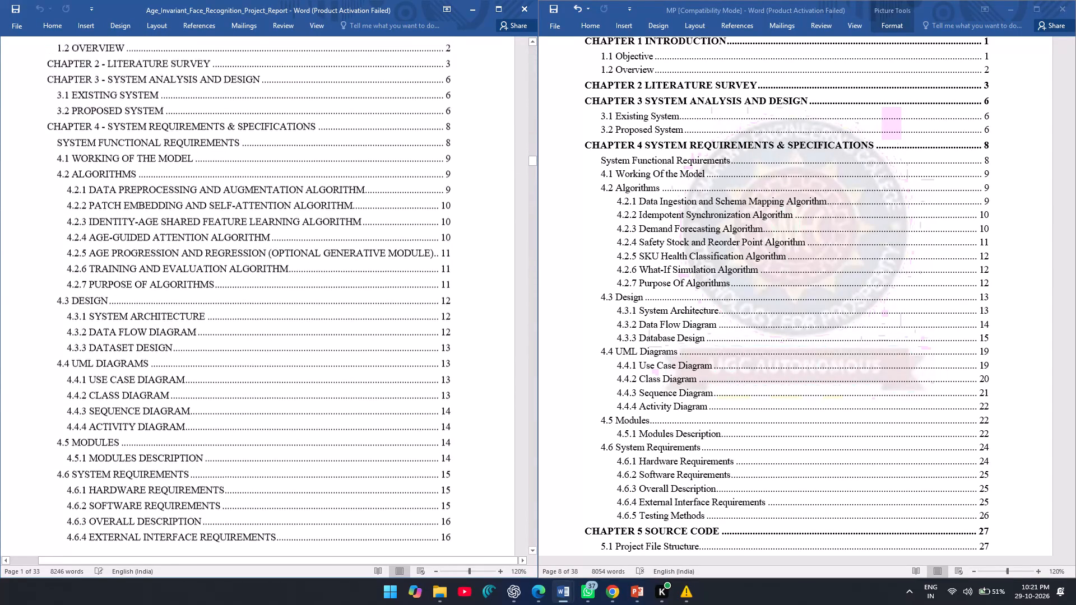
{"action": "scroll", "coordinate": [327, 277], "scroll_direction": "down", "scroll_amount": 2}
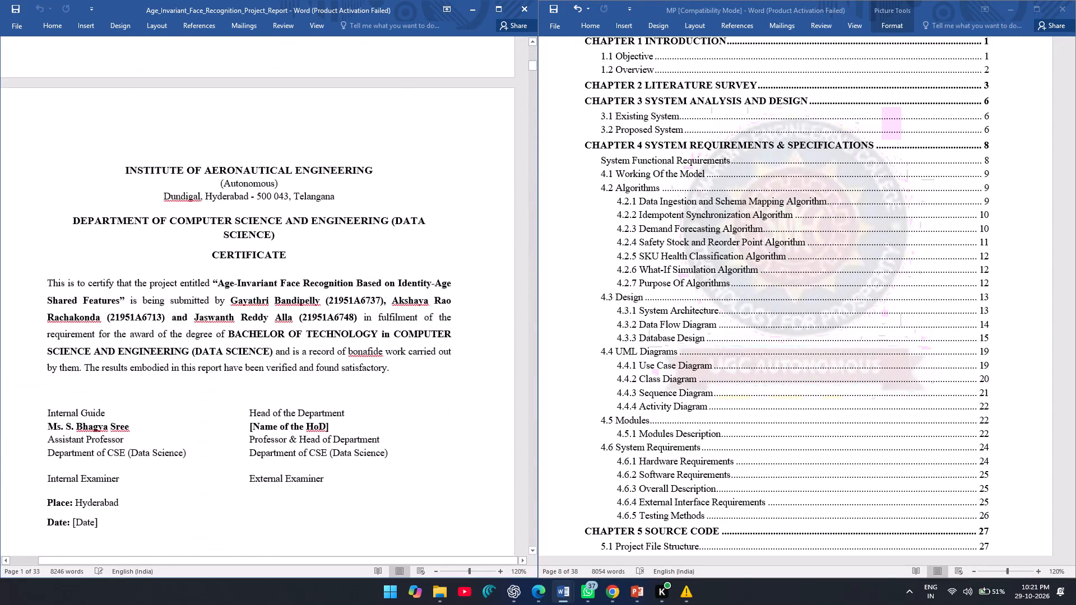
{"action": "scroll", "coordinate": [327, 277], "scroll_direction": "down", "scroll_amount": 2}
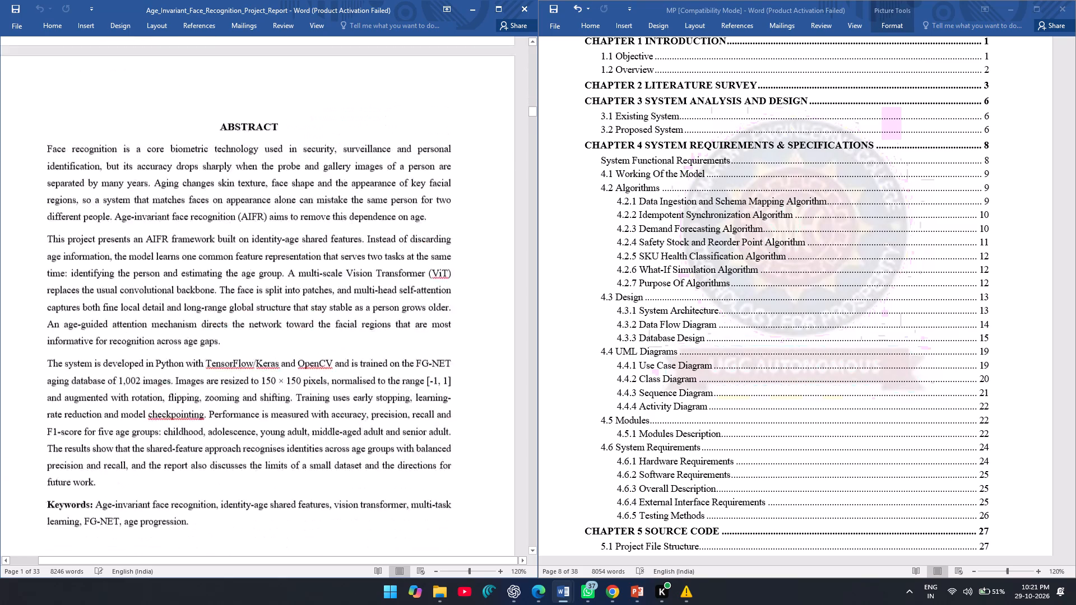
{"action": "scroll", "coordinate": [327, 277], "scroll_direction": "down", "scroll_amount": 2}
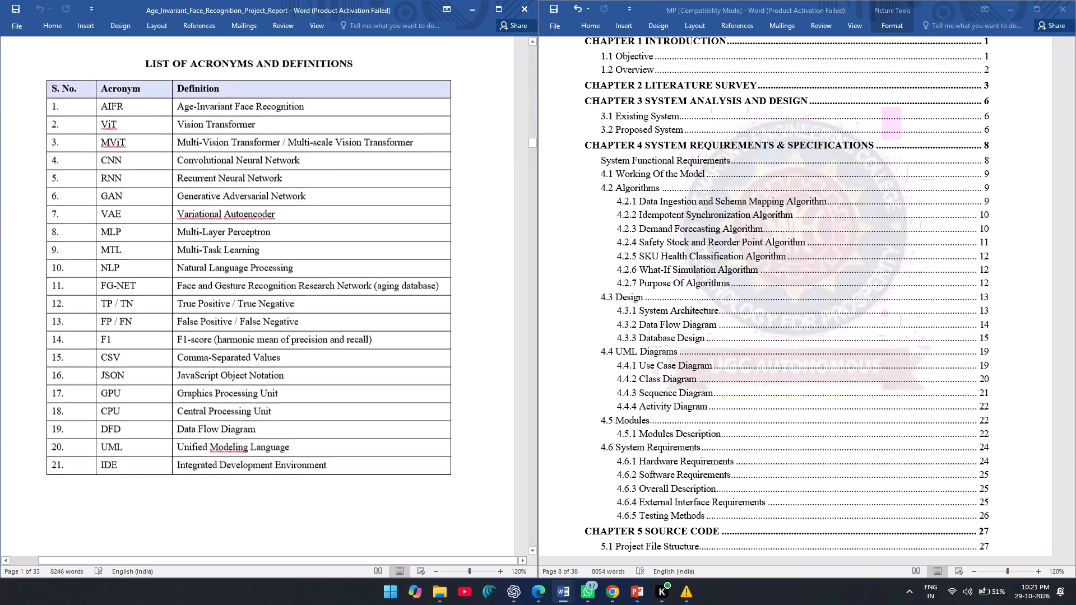
{"action": "scroll", "coordinate": [327, 277], "scroll_direction": "down", "scroll_amount": 2}
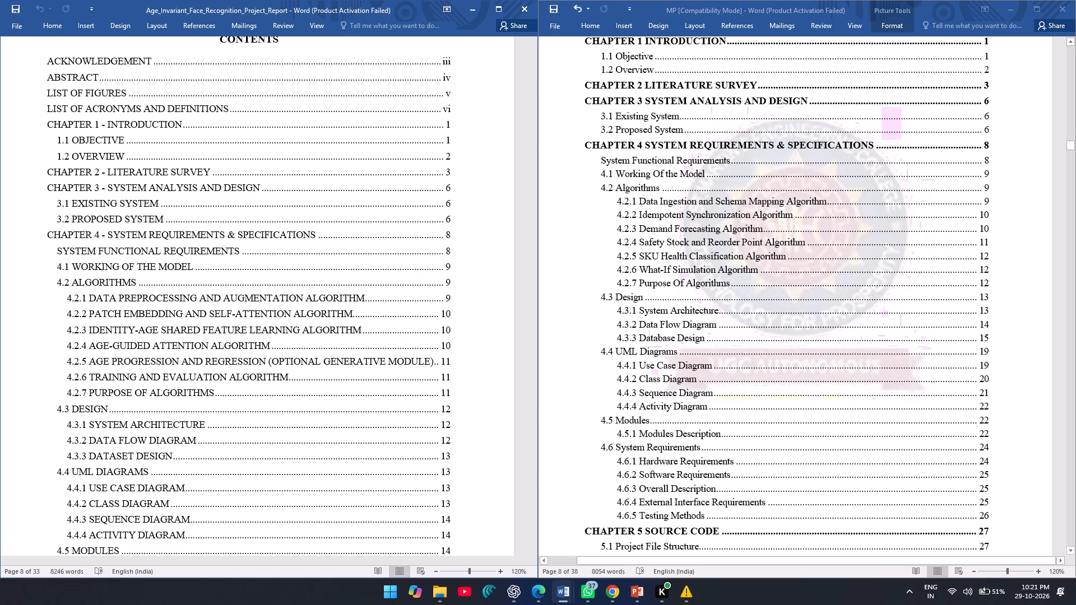
Replace the title of entry 4.2.1 in the MP document's contents with "Data Preprocessing and Augmentation Algorithm".
{"action": "left_click", "coordinate": [824, 208]}
{"action": "left_click", "coordinate": [829, 202]}
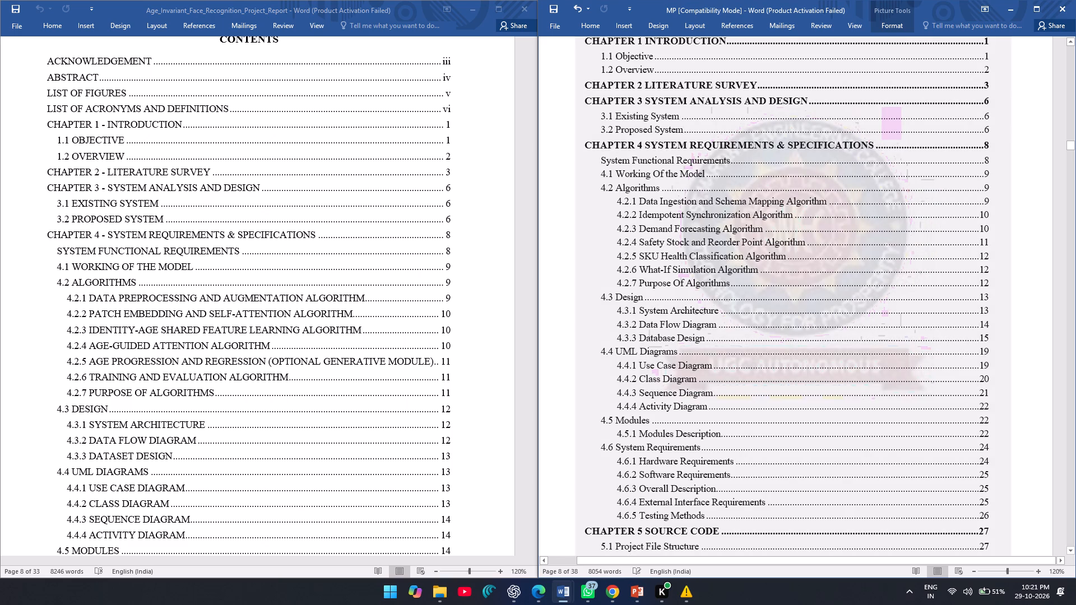
{"action": "key", "text": "BackSpace"}
{"action": "key", "text": "BackSpace"}
{"action": "key", "text": "BackSpace"}
{"action": "key", "text": "BackSpace"}
{"action": "key", "text": "BackSpace"}
{"action": "key", "text": "BackSpace"}
{"action": "key", "text": "BackSpace"}
{"action": "key", "text": "BackSpace"}
{"action": "key", "text": "BackSpace"}
{"action": "key", "text": "BackSpace"}
{"action": "key", "text": "BackSpace"}
{"action": "key", "text": "BackSpace"}
{"action": "key", "text": "BackSpace"}
{"action": "key", "text": "BackSpace"}
{"action": "key", "text": "BackSpace"}
{"action": "key", "text": "BackSpace"}
{"action": "key", "text": "BackSpace"}
{"action": "key", "text": "BackSpace"}
{"action": "key", "text": "BackSpace"}
{"action": "key", "text": "BackSpace"}
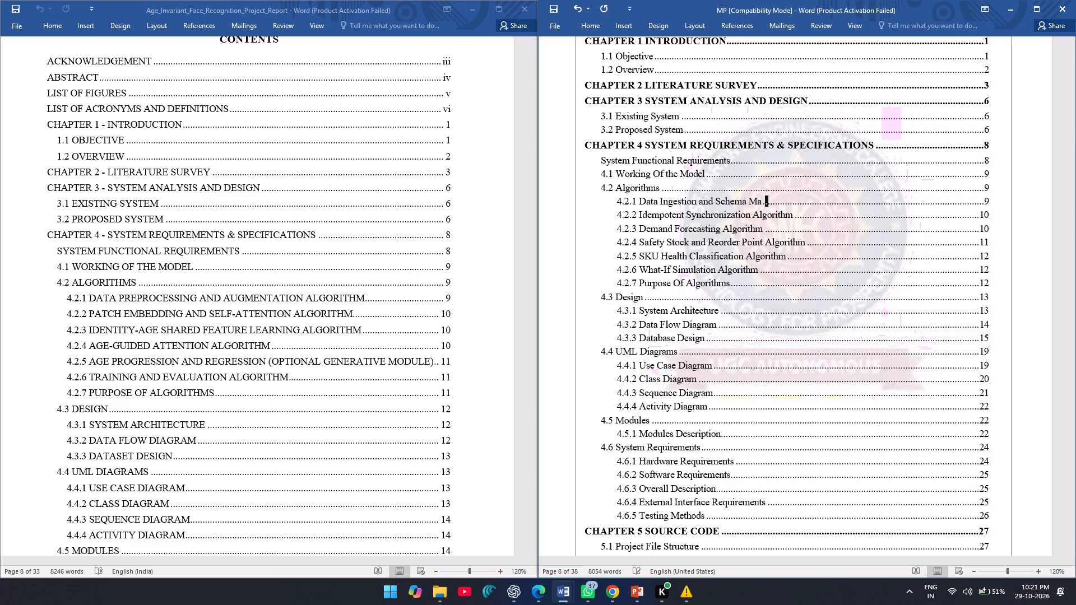
{"action": "key", "text": "BackSpace"}
{"action": "key", "text": "BackSpace"}
{"action": "key", "text": "BackSpace"}
{"action": "key", "text": "BackSpace"}
{"action": "key", "text": "BackSpace"}
{"action": "key", "text": "BackSpace"}
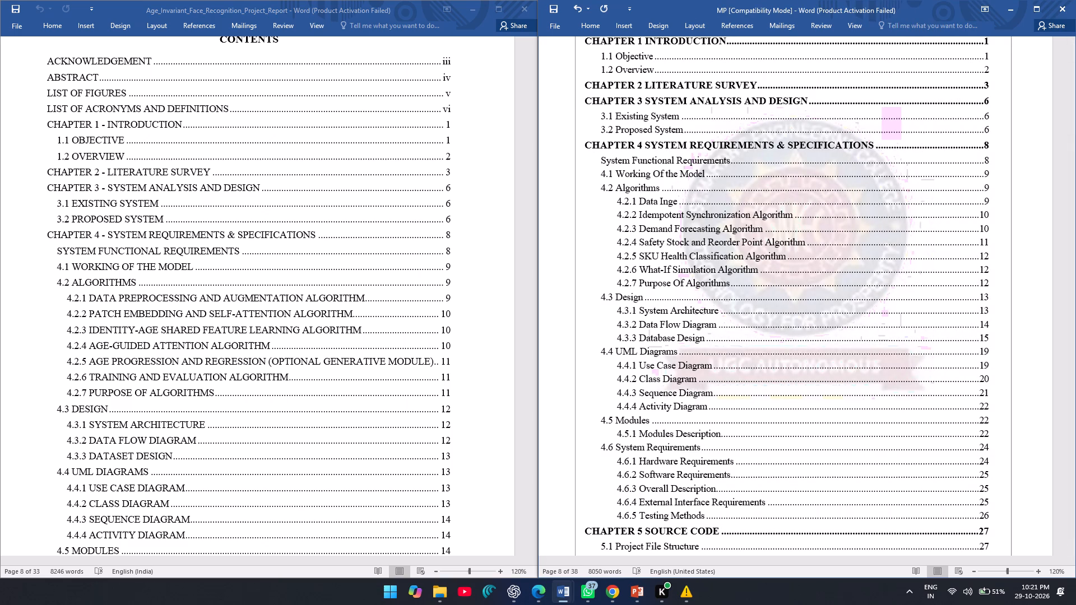
{"action": "key", "text": "BackSpace"}
{"action": "key", "text": "BackSpace"}
{"action": "key", "text": "BackSpace"}
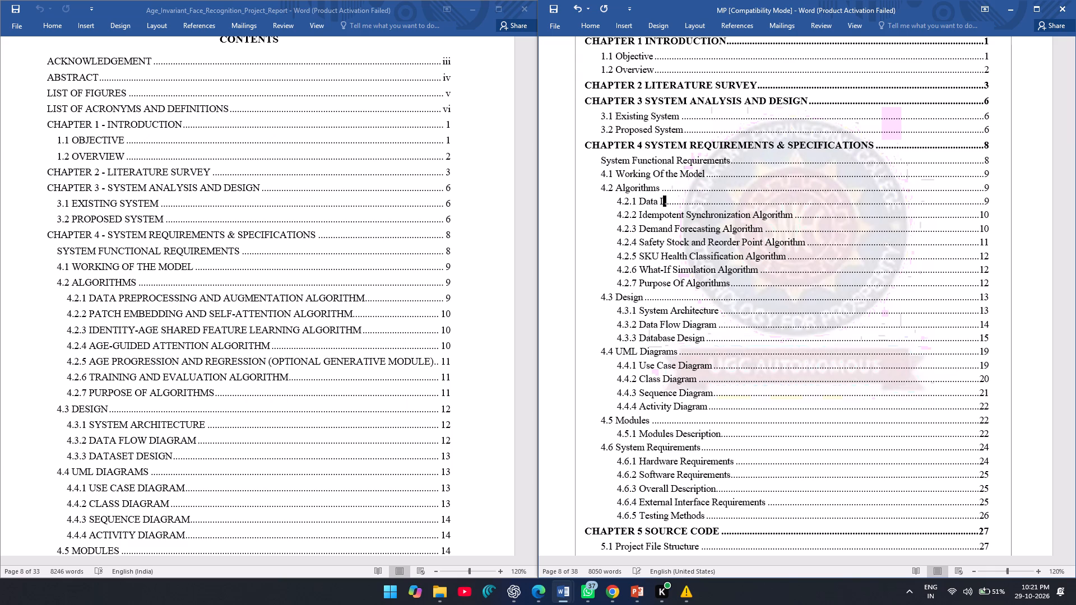
{"action": "key", "text": "BackSpace"}
{"action": "key", "text": "BackSpace"}
{"action": "key", "text": "BackSpace"}
{"action": "key", "text": "BackSpace"}
{"action": "key", "text": "BackSpace"}
{"action": "key", "text": "BackSpace"}
{"action": "type", "text": "Data"}
{"action": "key", "text": "space"}
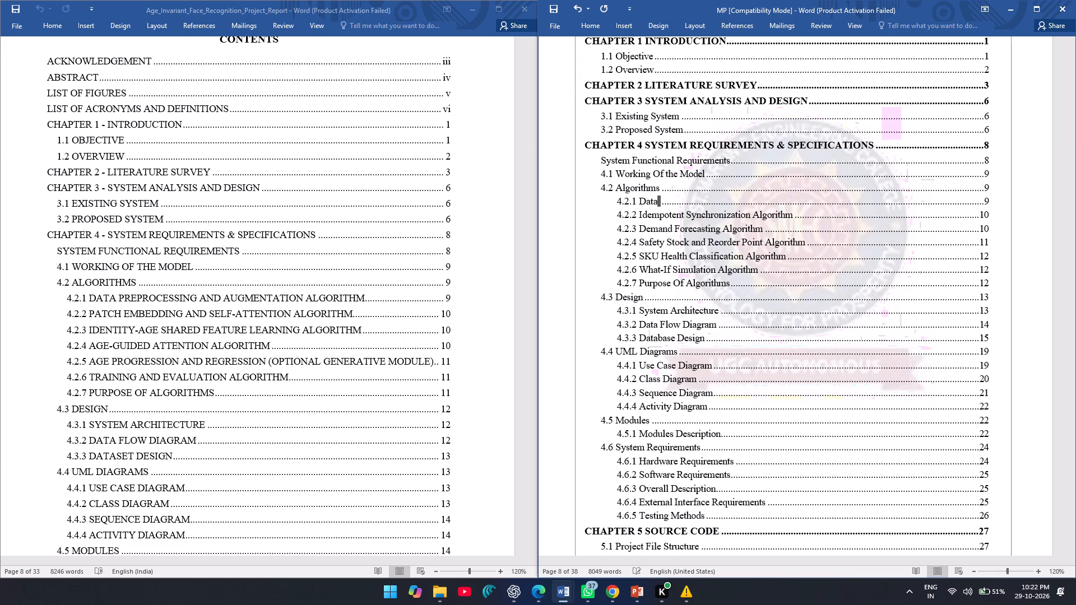
{"action": "type", "text": "Pre"}
{"action": "type", "text": "processing"}
{"action": "key", "text": "space"}
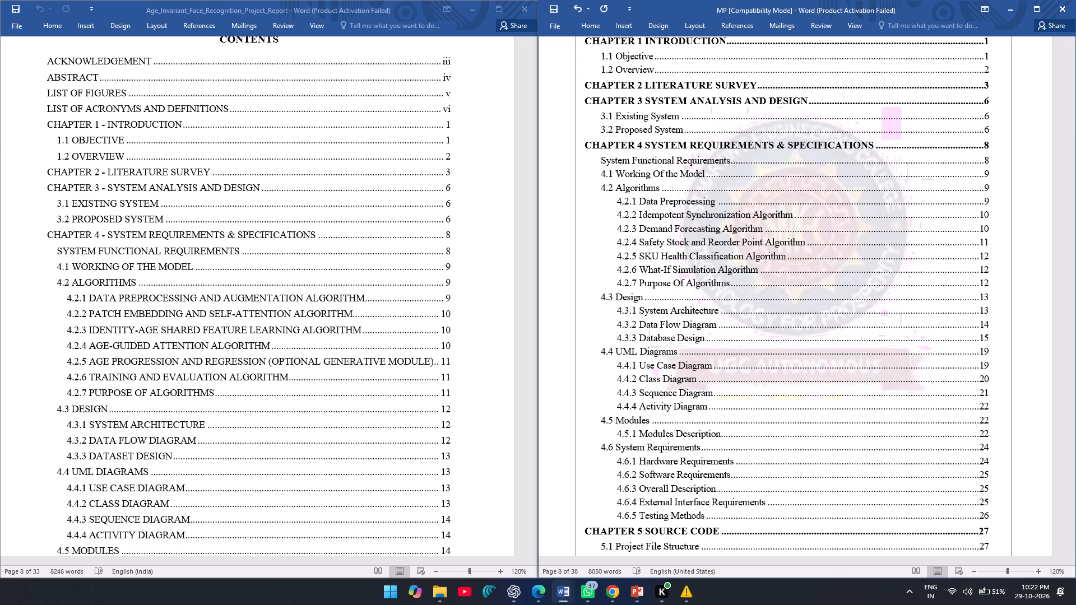
{"action": "type", "text": "and Au"}
{"action": "type", "text": "gme"}
{"action": "type", "text": "ntation"}
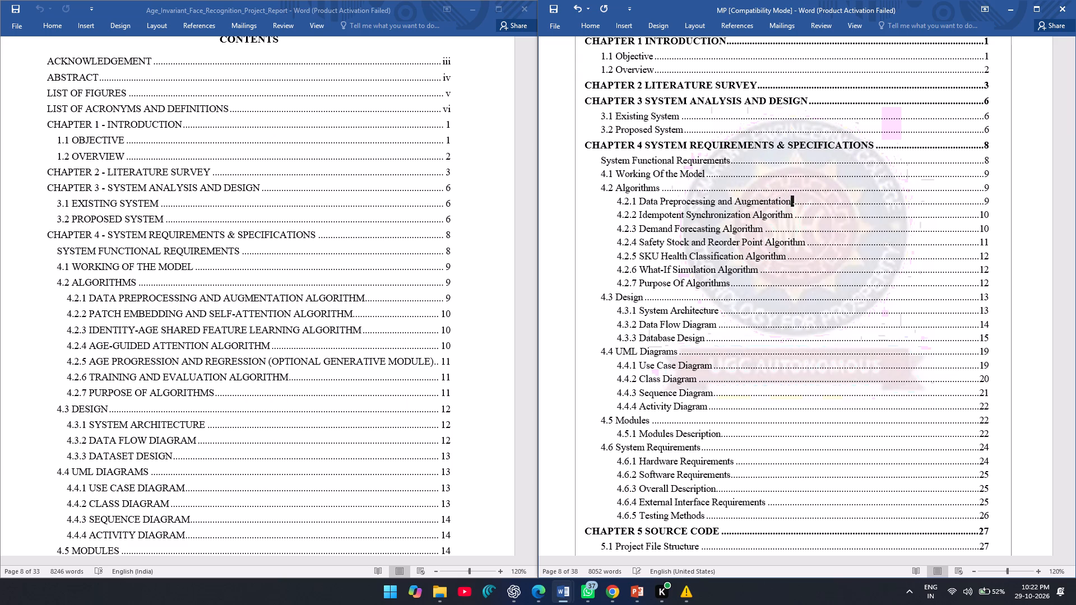
{"action": "key", "text": "space"}
{"action": "type", "text": "Alog"}
{"action": "key", "text": "BackSpace"}
{"action": "key", "text": "BackSpace"}
{"action": "type", "text": "gorithm"}
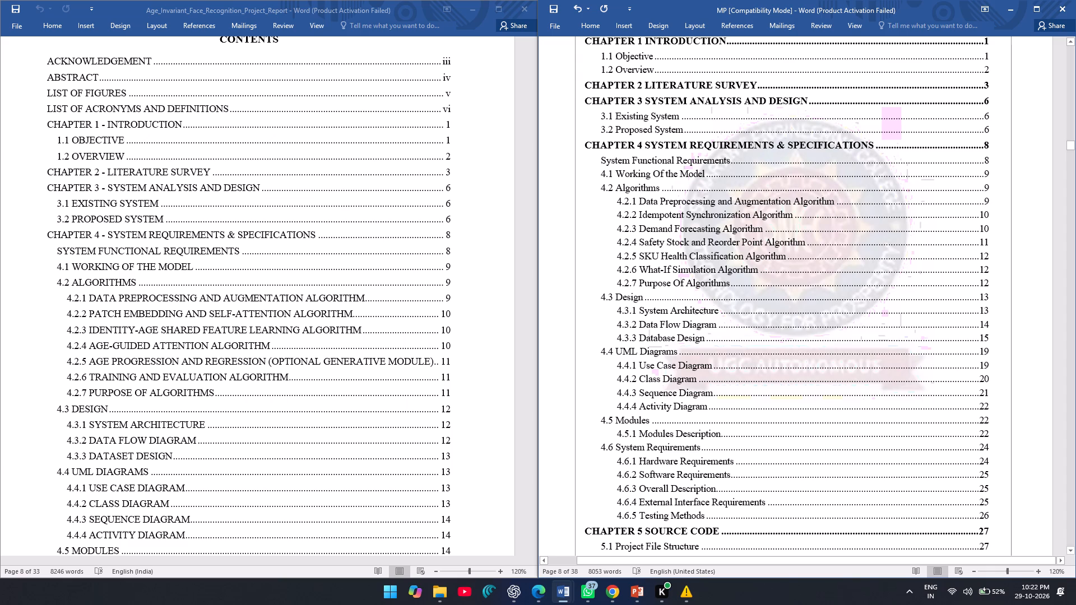
Change the title of entry 4.2.2 in the MP document's contents to "Patch Embedding And Self-Attention Algorithm".
{"action": "left_click", "coordinate": [750, 215]}
{"action": "key", "text": "BackSpace"}
{"action": "key", "text": "BackSpace"}
{"action": "key", "text": "BackSpace"}
{"action": "key", "text": "BackSpace"}
{"action": "key", "text": "BackSpace"}
{"action": "key", "text": "BackSpace"}
{"action": "key", "text": "BackSpace"}
{"action": "key", "text": "BackSpace"}
{"action": "key", "text": "BackSpace"}
{"action": "key", "text": "BackSpace"}
{"action": "key", "text": "BackSpace"}
{"action": "key", "text": "BackSpace"}
{"action": "key", "text": "BackSpace"}
{"action": "key", "text": "BackSpace"}
{"action": "key", "text": "BackSpace"}
{"action": "key", "text": "BackSpace"}
{"action": "key", "text": "BackSpace"}
{"action": "key", "text": "BackSpace"}
{"action": "key", "text": "BackSpace"}
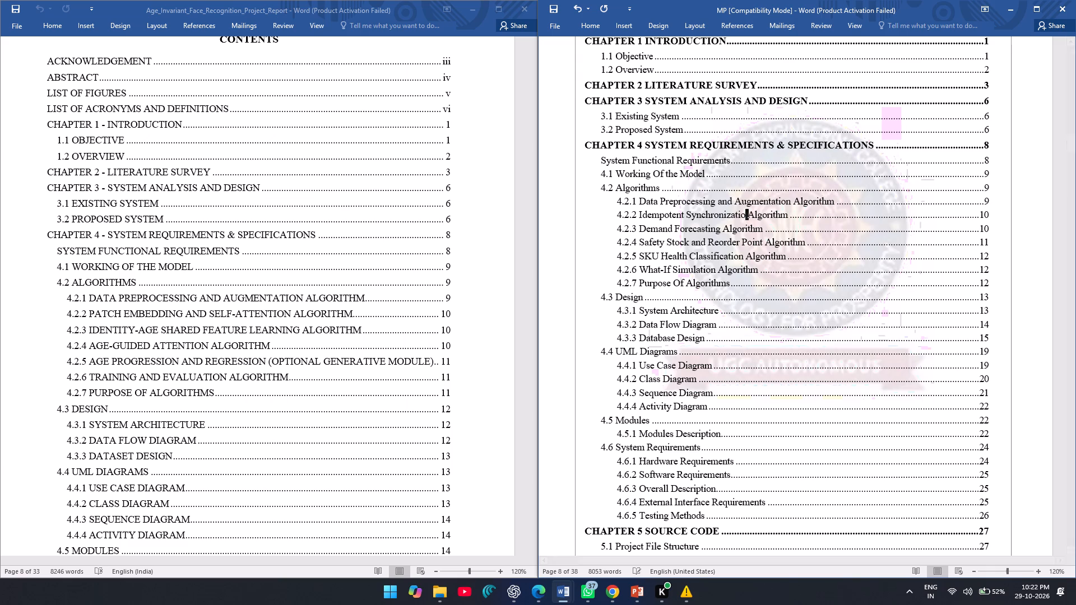
{"action": "key", "text": "BackSpace"}
{"action": "key", "text": "BackSpace"}
{"action": "key", "text": "BackSpace"}
{"action": "key", "text": "BackSpace"}
{"action": "key", "text": "BackSpace"}
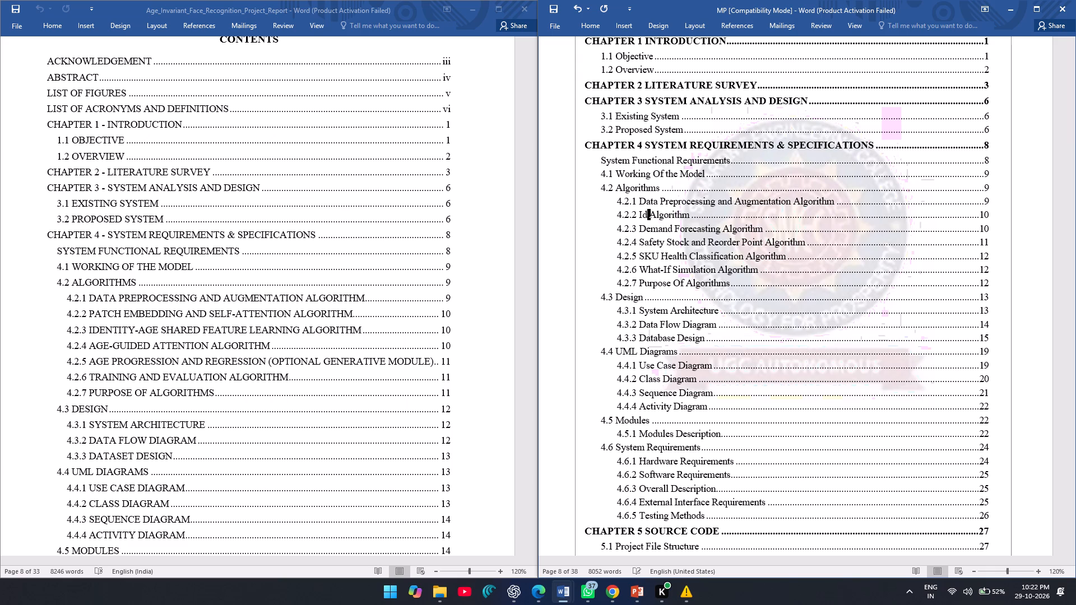
{"action": "key", "text": "BackSpace"}
{"action": "key", "text": "BackSpace"}
{"action": "key", "text": "shift+p"}
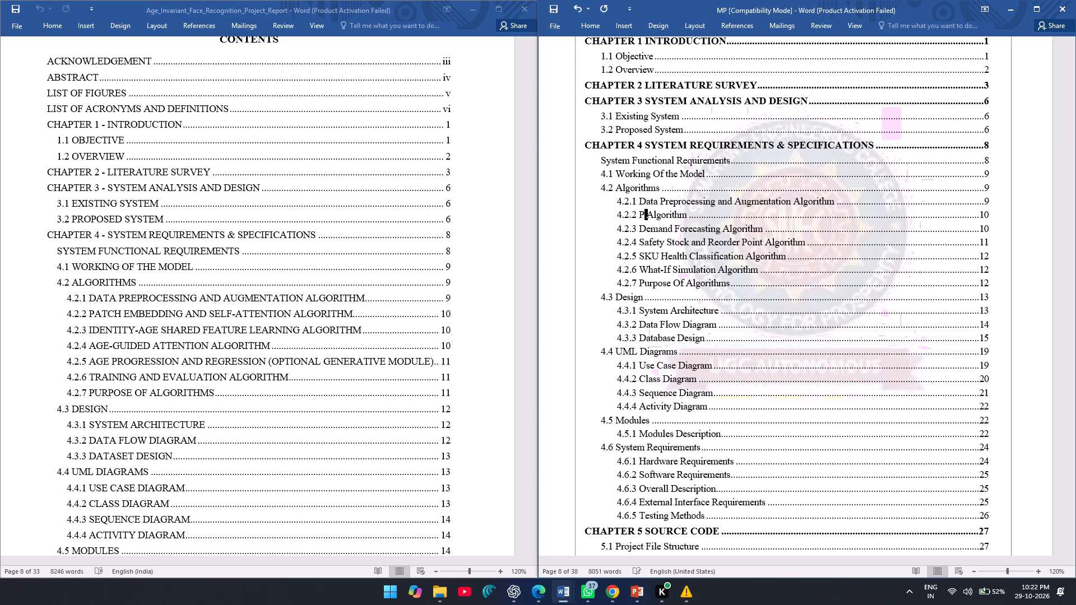
{"action": "type", "text": "atch"}
{"action": "key", "text": "space"}
{"action": "key", "text": "shift+e"}
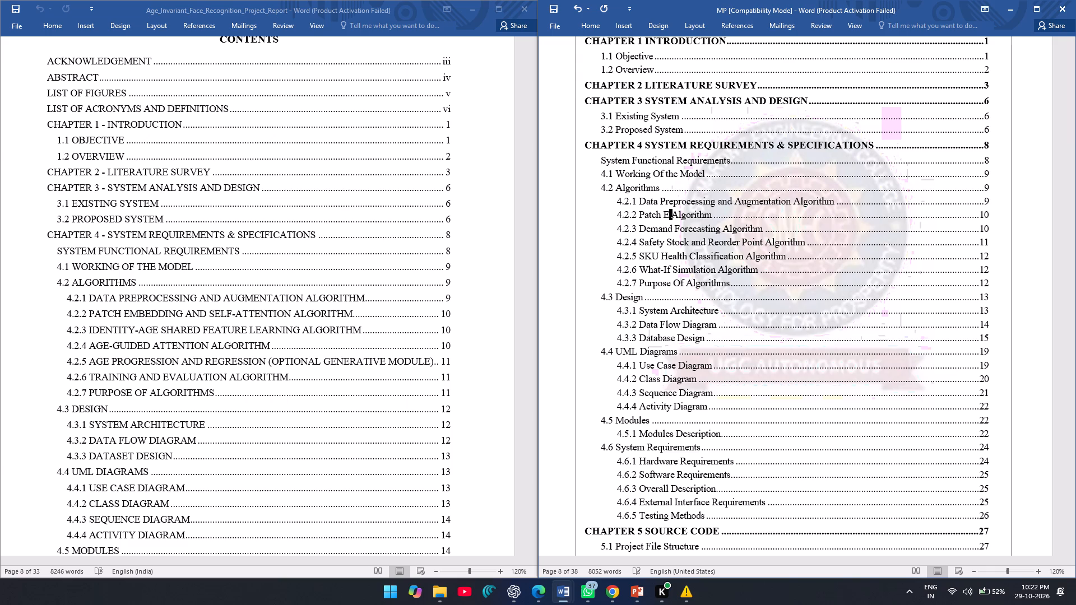
{"action": "type", "text": "mbedding And"}
{"action": "key", "text": "space"}
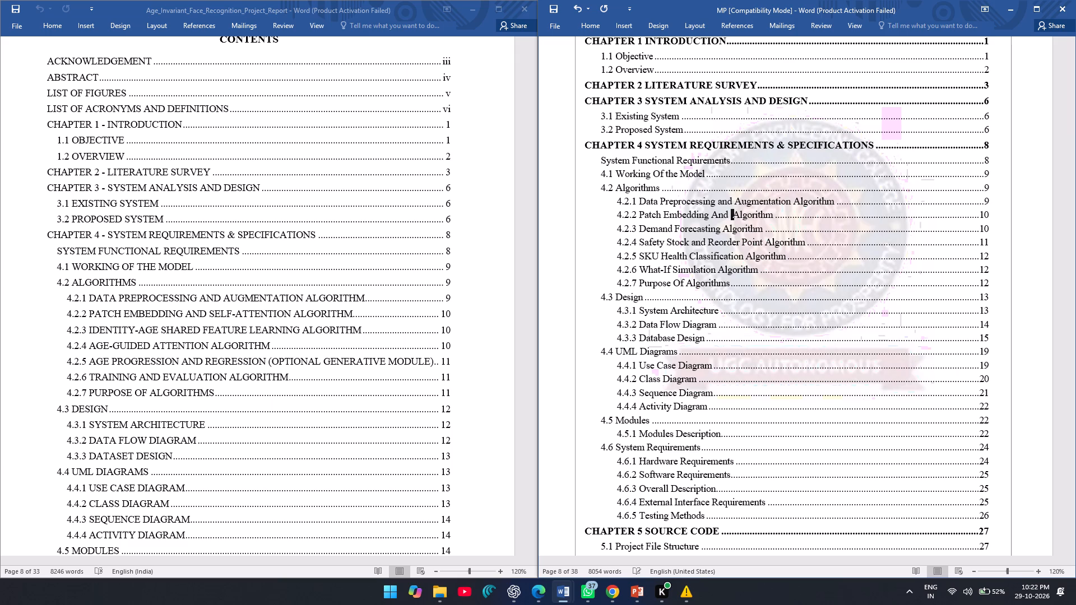
{"action": "type", "text": "Self"}
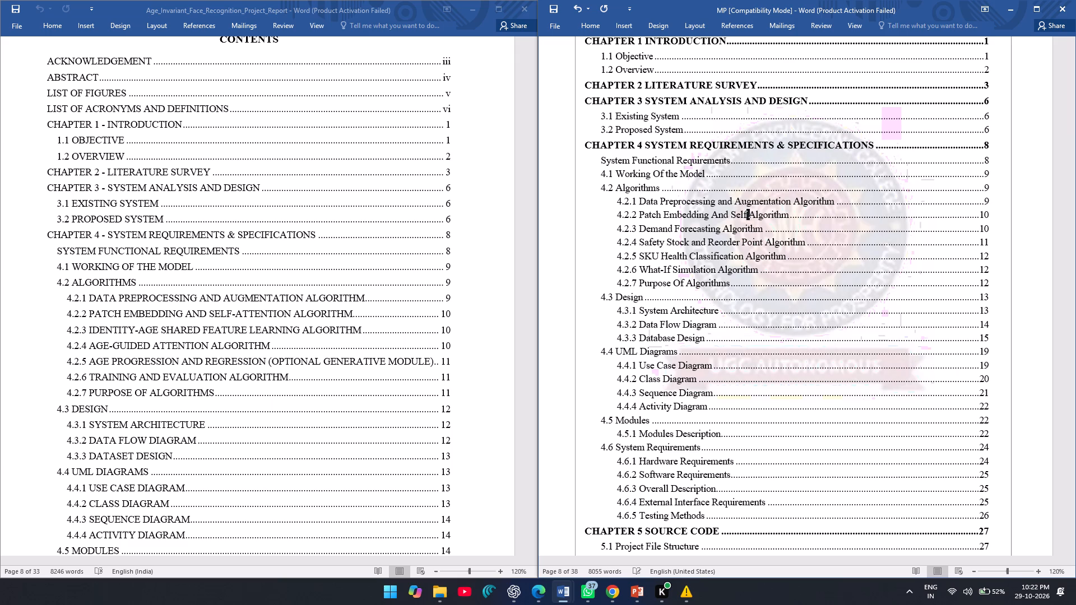
{"action": "type", "text": "-A"}
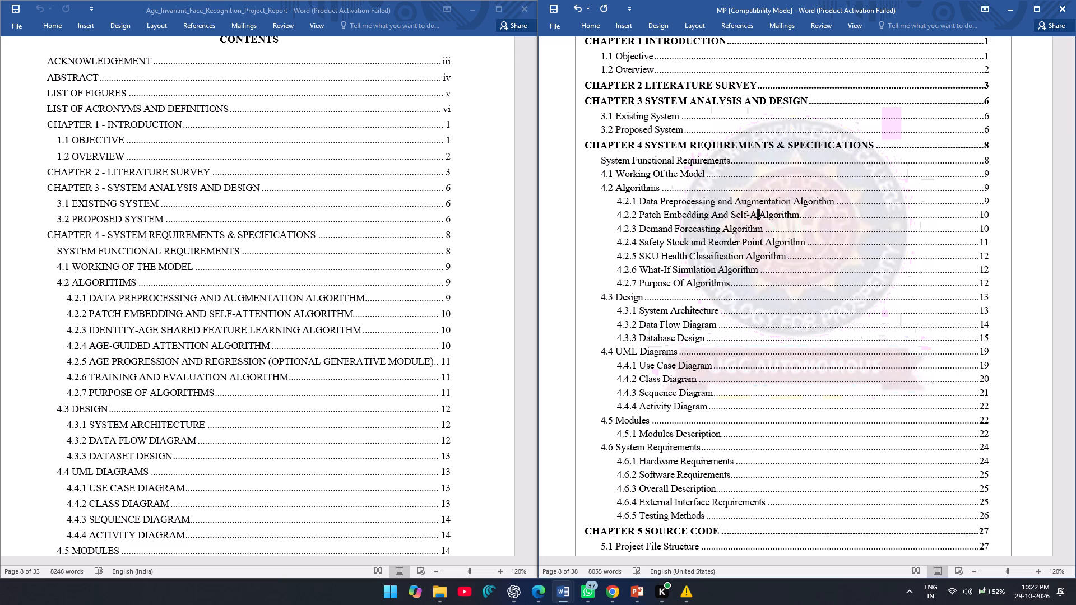
{"action": "type", "text": "tte"}
{"action": "type", "text": "ntion"}
{"action": "key", "text": "space"}
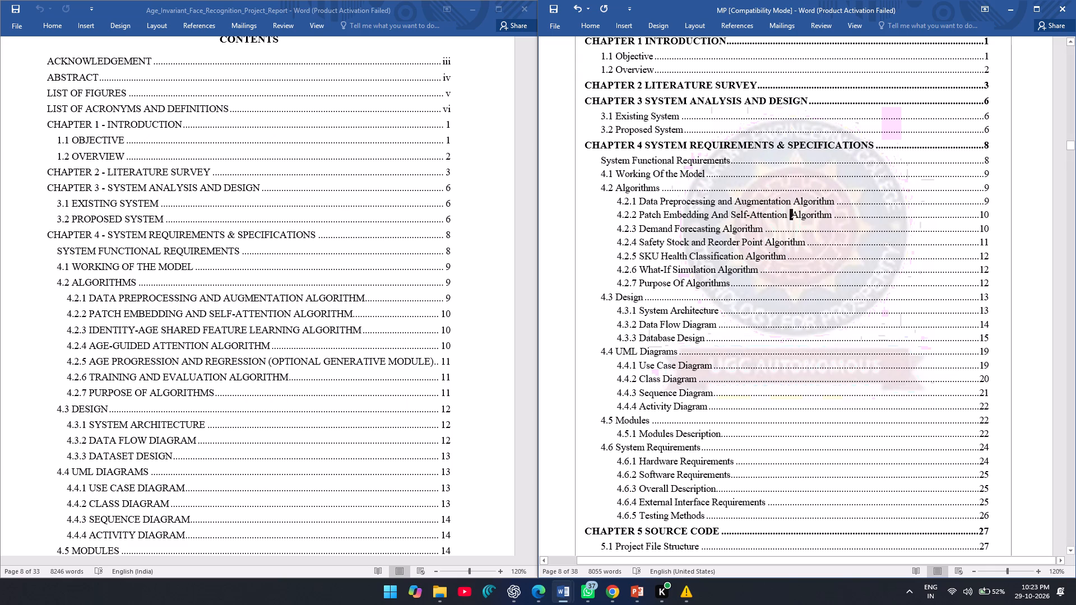
Change the title of entry 4.2.3 in the MP document's contents to "Identity- Age Shared Feature Learning Algorithm".
{"action": "left_click", "coordinate": [721, 230]}
{"action": "key", "text": "BackSpace"}
{"action": "key", "text": "BackSpace"}
{"action": "key", "text": "BackSpace"}
{"action": "key", "text": "BackSpace"}
{"action": "key", "text": "BackSpace"}
{"action": "key", "text": "BackSpace"}
{"action": "key", "text": "BackSpace"}
{"action": "key", "text": "BackSpace"}
{"action": "key", "text": "BackSpace"}
{"action": "key", "text": "BackSpace"}
{"action": "key", "text": "BackSpace"}
{"action": "key", "text": "BackSpace"}
{"action": "key", "text": "BackSpace"}
{"action": "key", "text": "BackSpace"}
{"action": "key", "text": "BackSpace"}
{"action": "key", "text": "BackSpace"}
{"action": "key", "text": "BackSpace"}
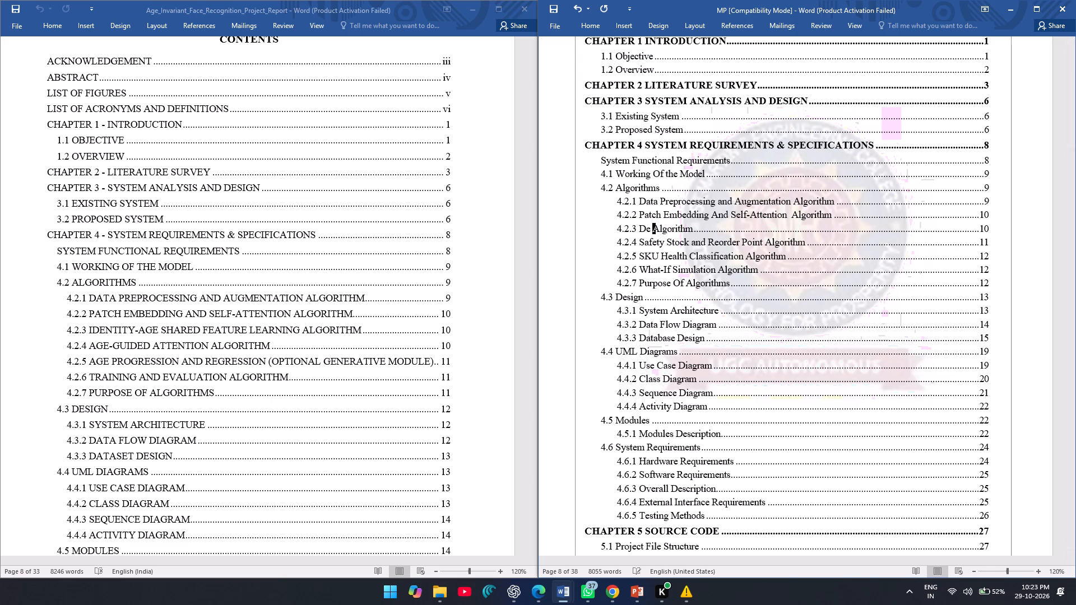
{"action": "key", "text": "BackSpace"}
{"action": "key", "text": "shift+i"}
{"action": "type", "text": "den"}
{"action": "type", "text": "tity"}
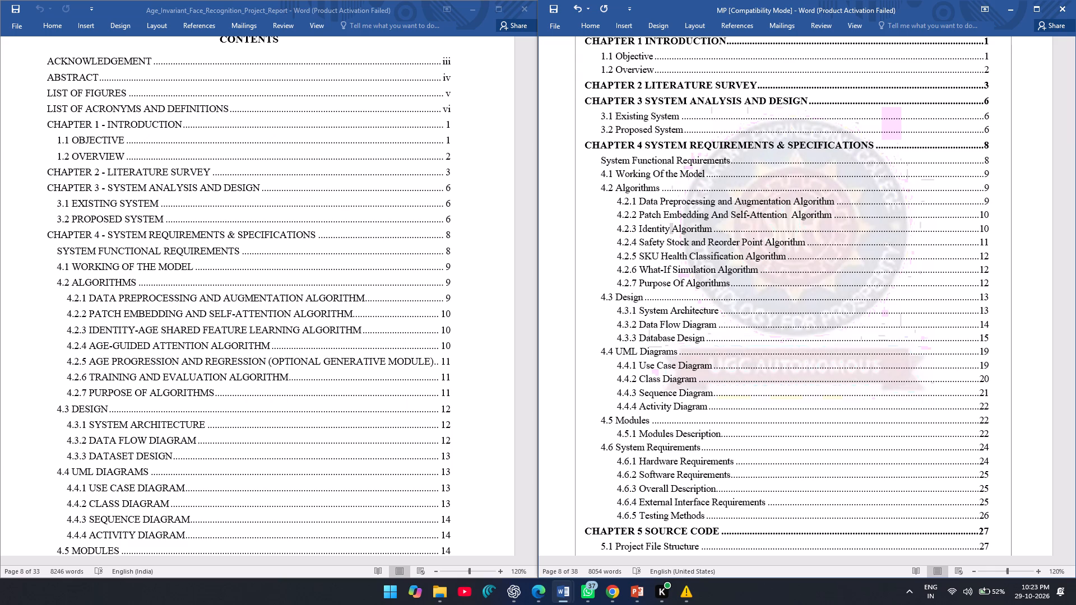
{"action": "type", "text": "- Age"}
{"action": "key", "text": "space"}
{"action": "type", "text": "Shared E"}
{"action": "key", "text": "BackSpace"}
{"action": "key", "text": "shift+f"}
{"action": "type", "text": "ea"}
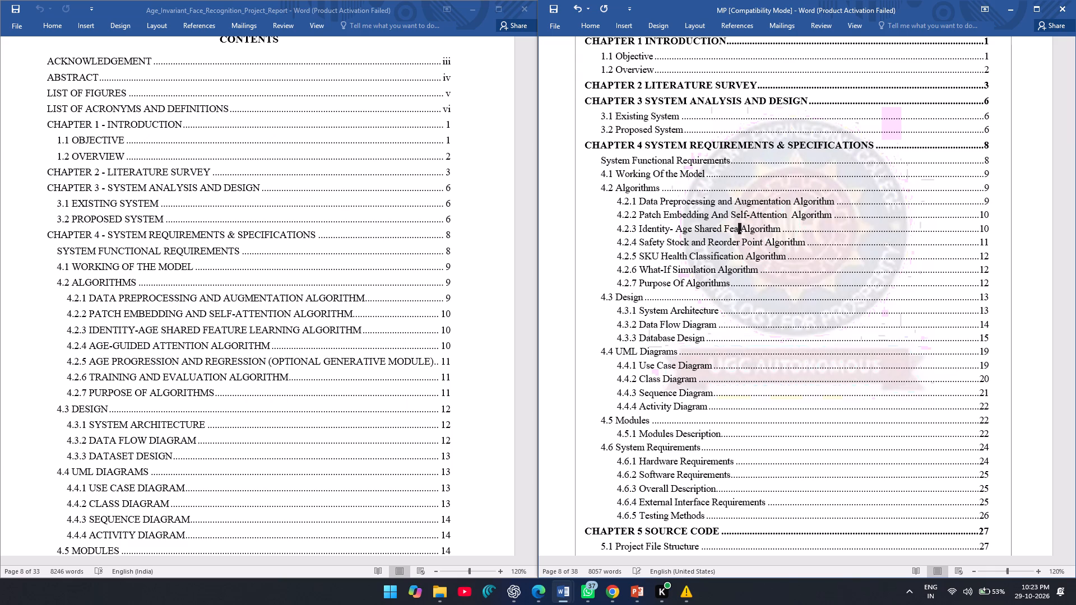
{"action": "type", "text": "ture"}
{"action": "key", "text": "space"}
{"action": "type", "text": "Learning Algorith"}
{"action": "key", "text": "BackSpace"}
{"action": "key", "text": "BackSpace"}
{"action": "key", "text": "BackSpace"}
{"action": "key", "text": "BackSpace"}
{"action": "key", "text": "BackSpace"}
{"action": "key", "text": "BackSpace"}
{"action": "key", "text": "BackSpace"}
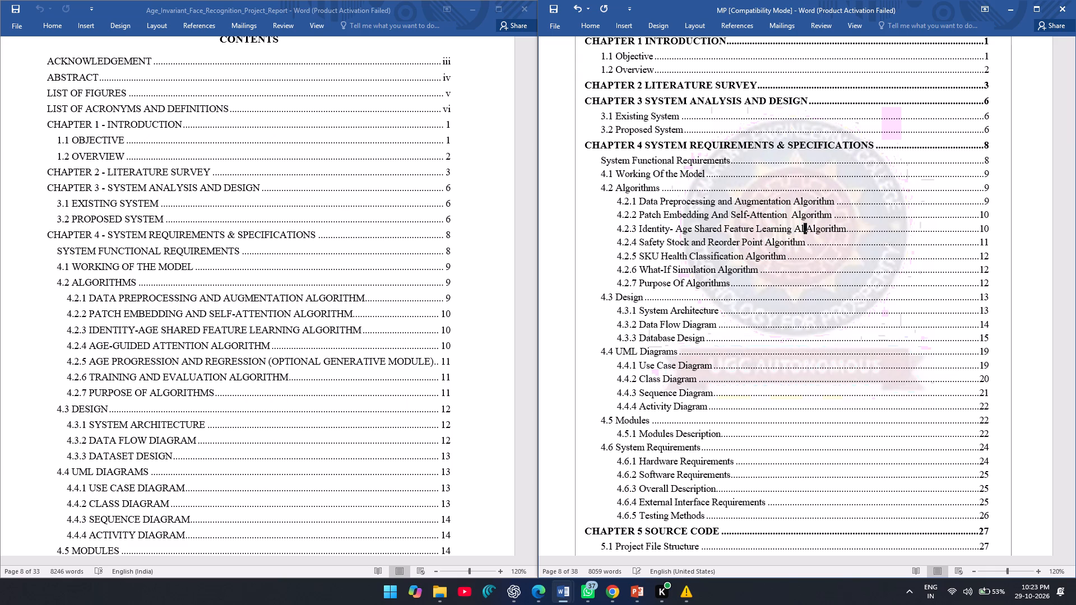
{"action": "key", "text": "BackSpace"}
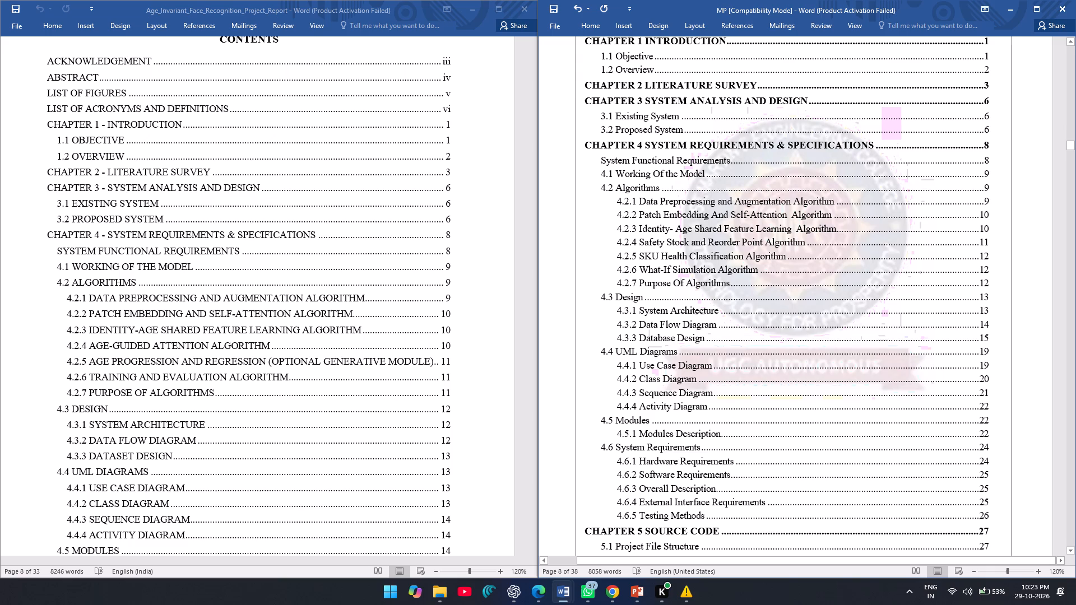
Change the title of entry 4.2.4 in the MP document's contents to "Age-Guided Attention Algorithm", matching the face recognition report.
{"action": "left_click", "coordinate": [763, 244]}
{"action": "key", "text": "BackSpace"}
{"action": "key", "text": "BackSpace"}
{"action": "key", "text": "BackSpace"}
{"action": "key", "text": "BackSpace"}
{"action": "key", "text": "BackSpace"}
{"action": "key", "text": "BackSpace"}
{"action": "key", "text": "BackSpace"}
{"action": "key", "text": "BackSpace"}
{"action": "key", "text": "BackSpace"}
{"action": "key", "text": "BackSpace"}
{"action": "key", "text": "BackSpace"}
{"action": "key", "text": "BackSpace"}
{"action": "key", "text": "BackSpace"}
{"action": "key", "text": "BackSpace"}
{"action": "key", "text": "BackSpace"}
{"action": "key", "text": "BackSpace"}
{"action": "key", "text": "BackSpace"}
{"action": "key", "text": "BackSpace"}
{"action": "key", "text": "BackSpace"}
{"action": "key", "text": "BackSpace"}
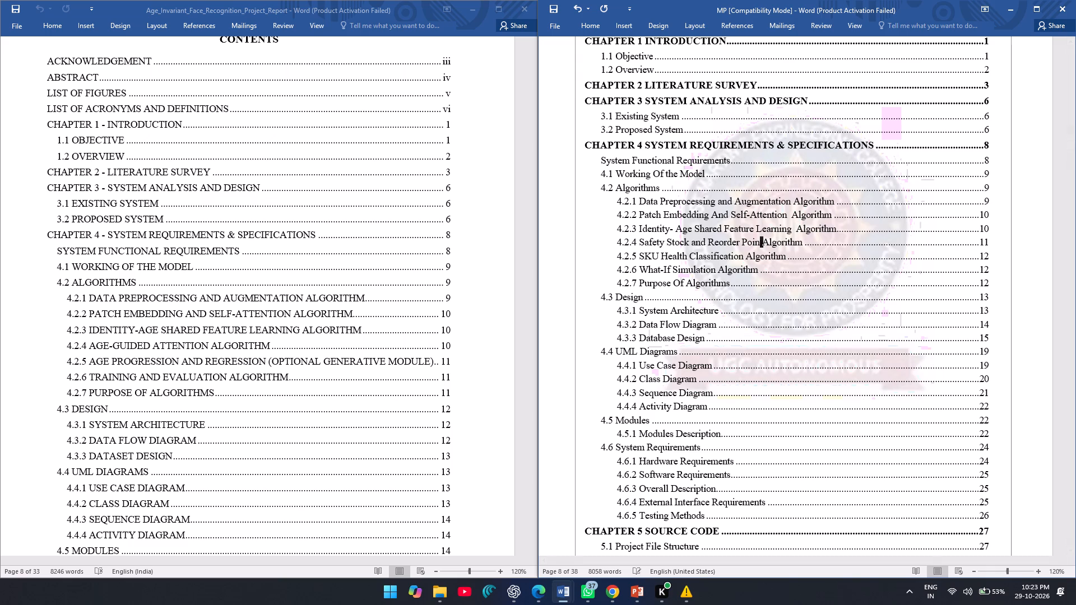
{"action": "key", "text": "BackSpace"}
{"action": "key", "text": "BackSpace"}
{"action": "key", "text": "BackSpace"}
{"action": "key", "text": "BackSpace"}
{"action": "key", "text": "BackSpace"}
{"action": "key", "text": "BackSpace"}
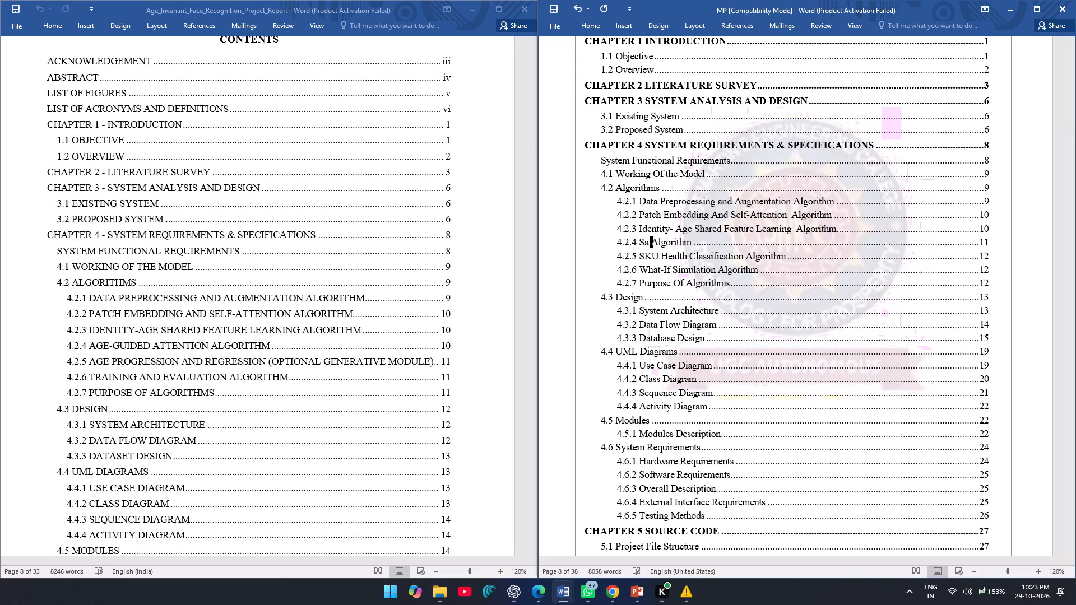
{"action": "key", "text": "BackSpace"}
{"action": "key", "text": "BackSpace"}
{"action": "type", "text": "Age-"}
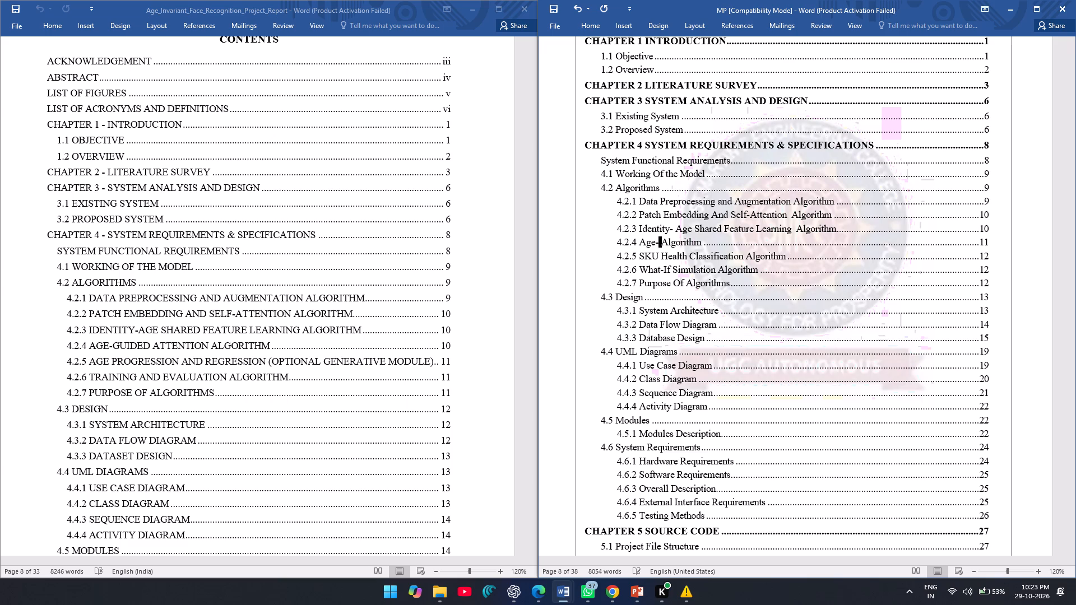
{"action": "key", "text": "shift+g"}
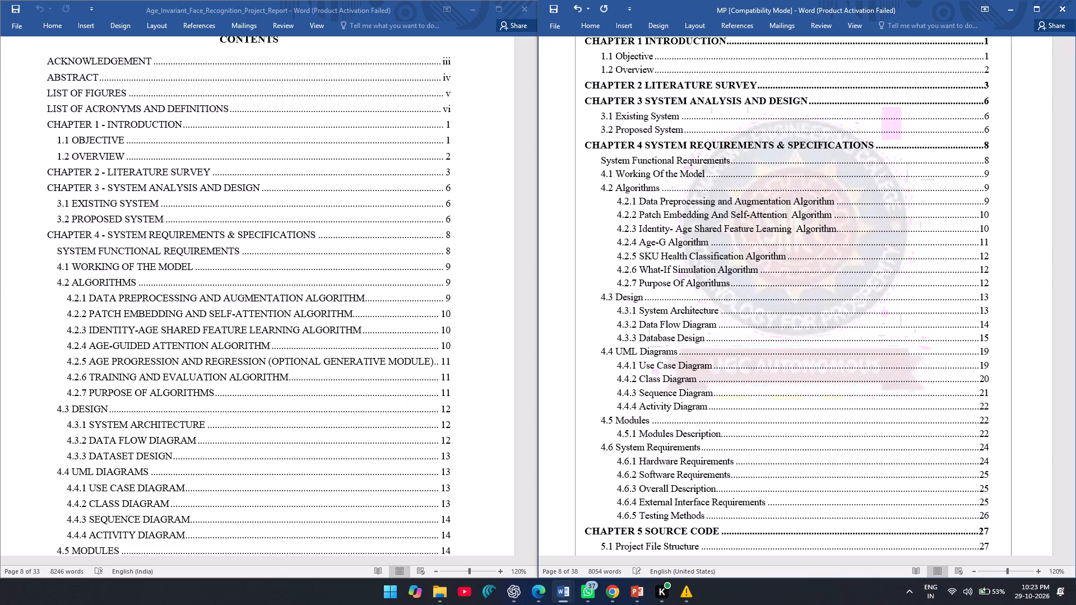
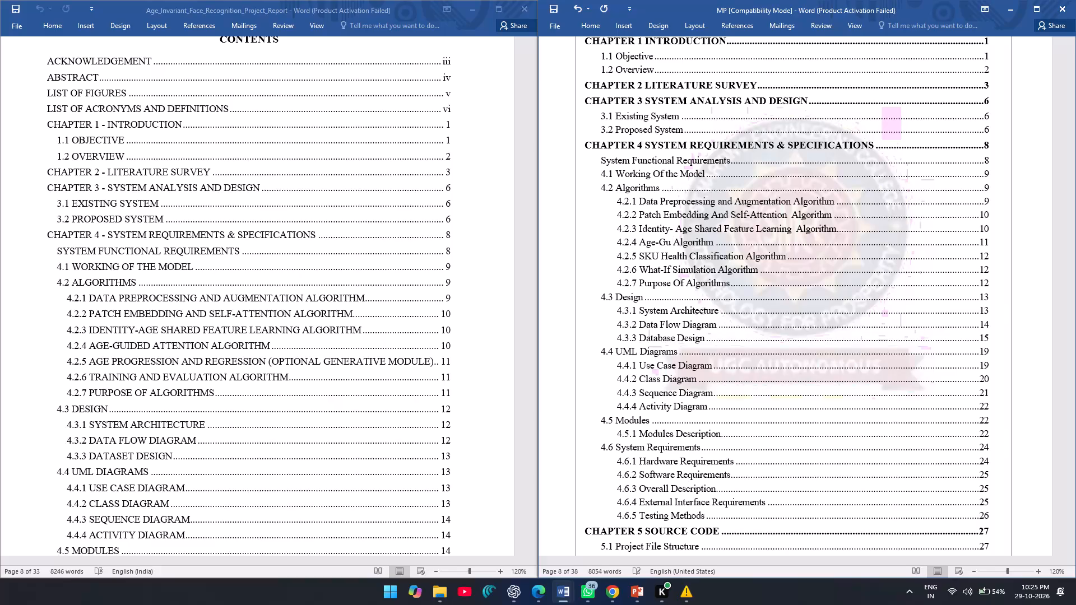
Complete the title of entry 4.2.4 in the MP document's contents so it reads "Age-Guided Attention Algorithm".
{"action": "type", "text": "ided"}
{"action": "key", "text": "space"}
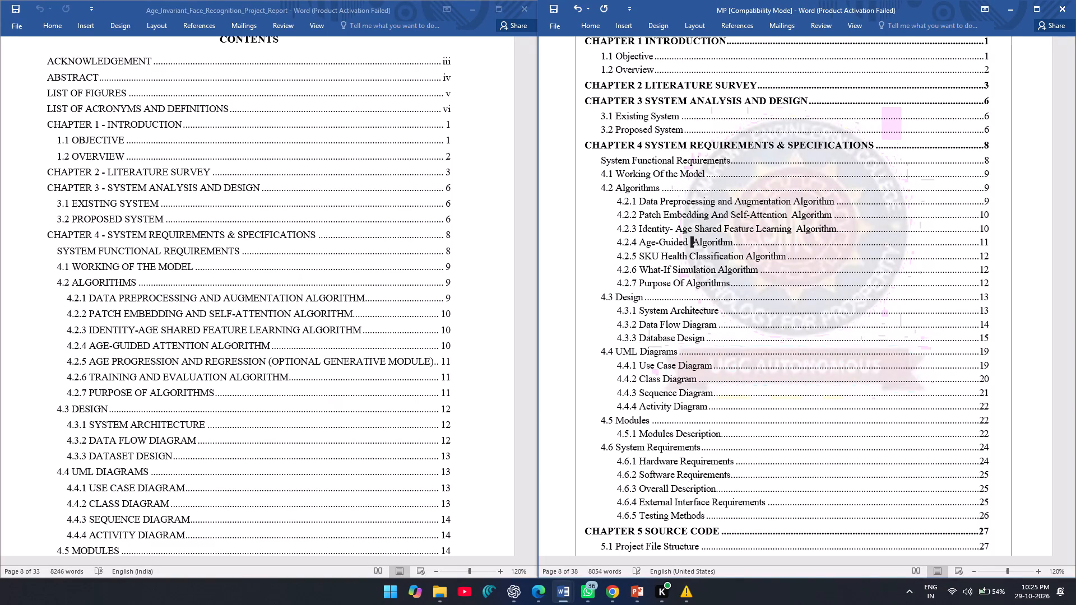
{"action": "key", "text": "shift+a"}
{"action": "type", "text": "tten"}
{"action": "type", "text": "tion"}
{"action": "key", "text": "space"}
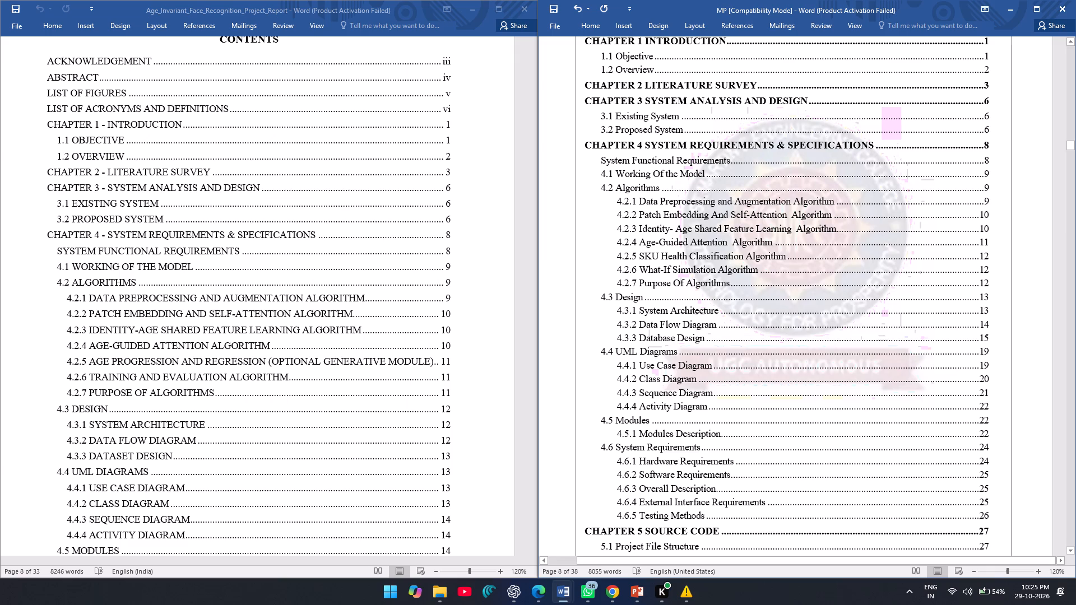
Replace the wording before "Algorithm" in entry 4.2.5 of the MP document's contents with "Age Progression And Regression".
{"action": "left_click", "coordinate": [744, 256]}
{"action": "key", "text": "BackSpace"}
{"action": "key", "text": "BackSpace"}
{"action": "key", "text": "BackSpace"}
{"action": "key", "text": "BackSpace"}
{"action": "key", "text": "BackSpace"}
{"action": "key", "text": "BackSpace"}
{"action": "key", "text": "BackSpace"}
{"action": "key", "text": "BackSpace"}
{"action": "key", "text": "BackSpace"}
{"action": "key", "text": "BackSpace"}
{"action": "key", "text": "BackSpace"}
{"action": "key", "text": "BackSpace"}
{"action": "key", "text": "BackSpace"}
{"action": "key", "text": "BackSpace"}
{"action": "key", "text": "BackSpace"}
{"action": "key", "text": "BackSpace"}
{"action": "key", "text": "BackSpace"}
{"action": "key", "text": "BackSpace"}
{"action": "key", "text": "BackSpace"}
{"action": "key", "text": "BackSpace"}
{"action": "key", "text": "BackSpace"}
{"action": "key", "text": "BackSpace"}
{"action": "key", "text": "BackSpace"}
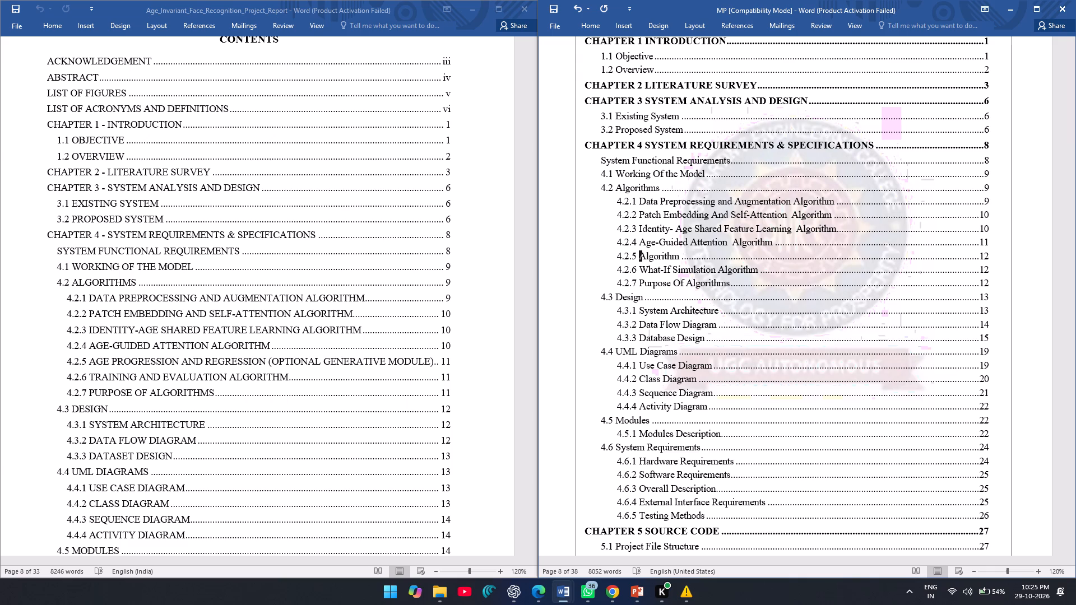
{"action": "type", "text": "Age"}
{"action": "key", "text": "space"}
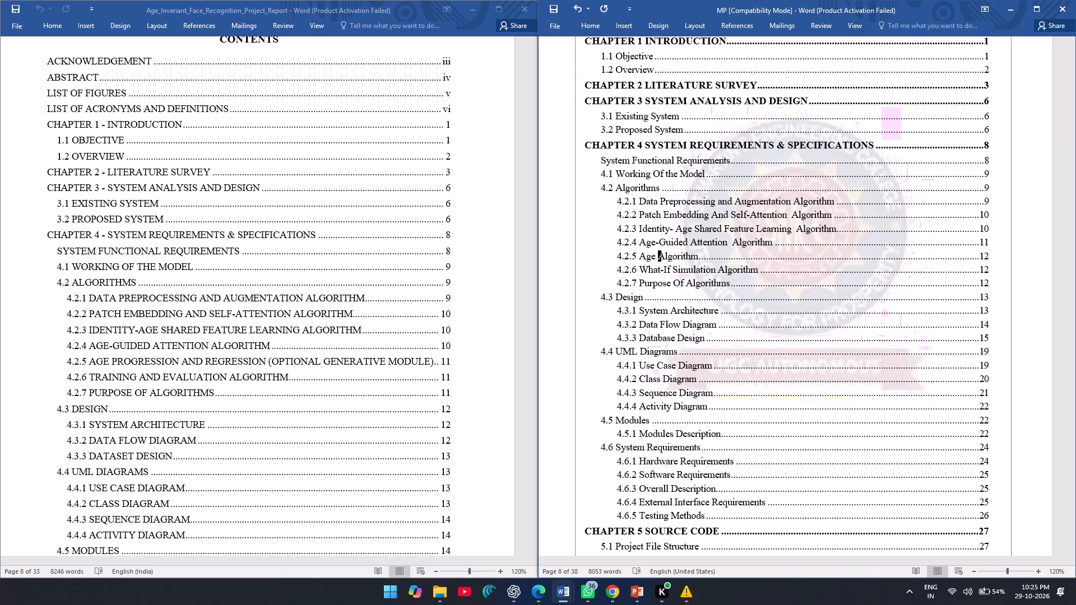
{"action": "key", "text": "shift+p"}
{"action": "type", "text": "ro"}
{"action": "type", "text": "gr"}
{"action": "type", "text": "essio"}
{"action": "key", "text": "n"}
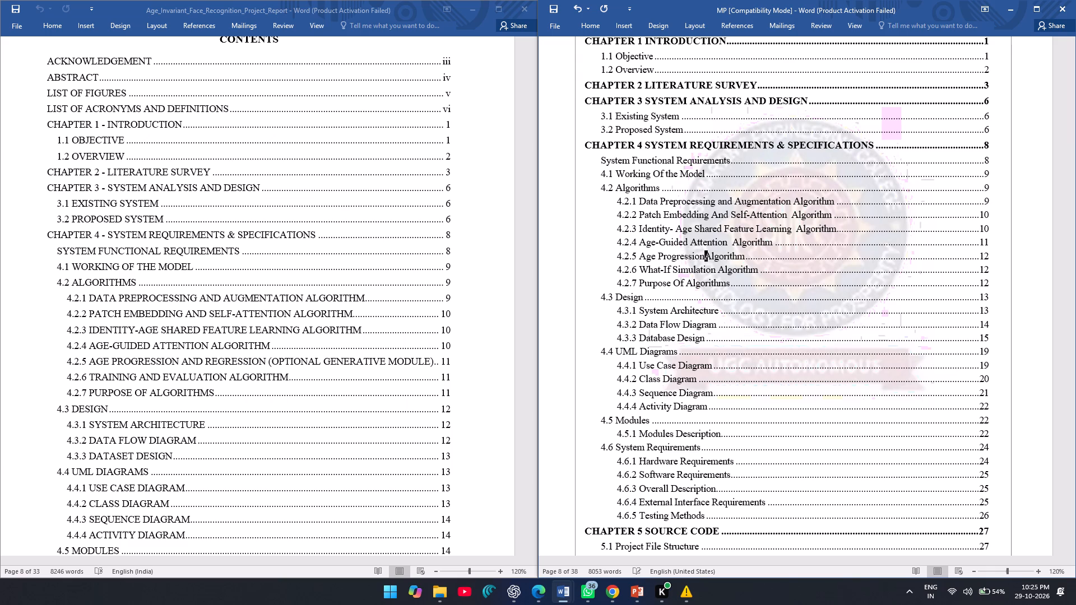
{"action": "key", "text": "space"}
{"action": "type", "text": "And"}
{"action": "key", "text": "space"}
{"action": "key", "text": "shift+r"}
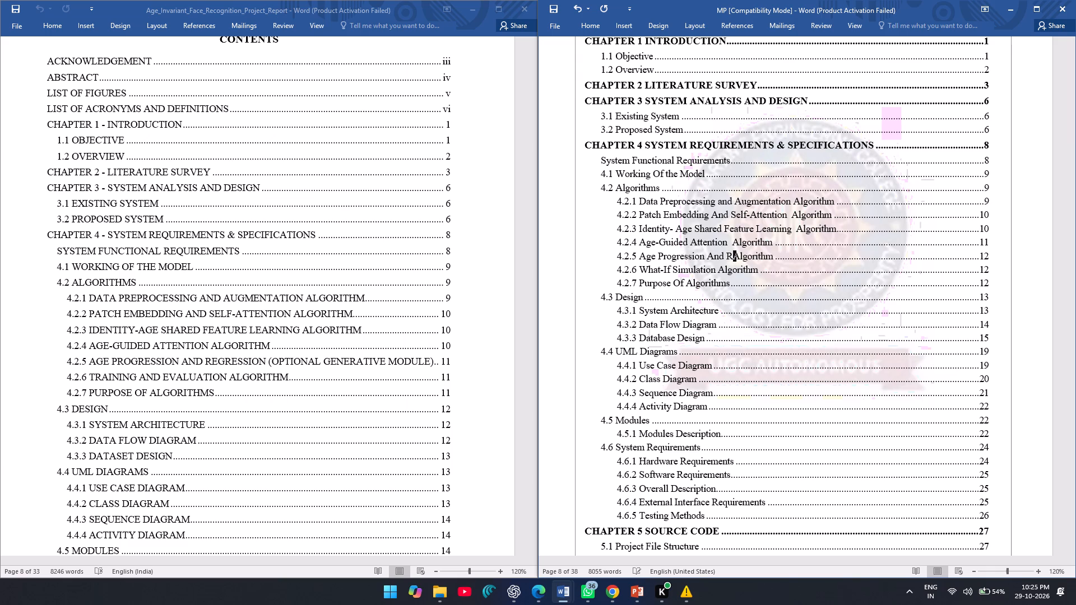
{"action": "key", "text": "e"}
{"action": "type", "text": "gression"}
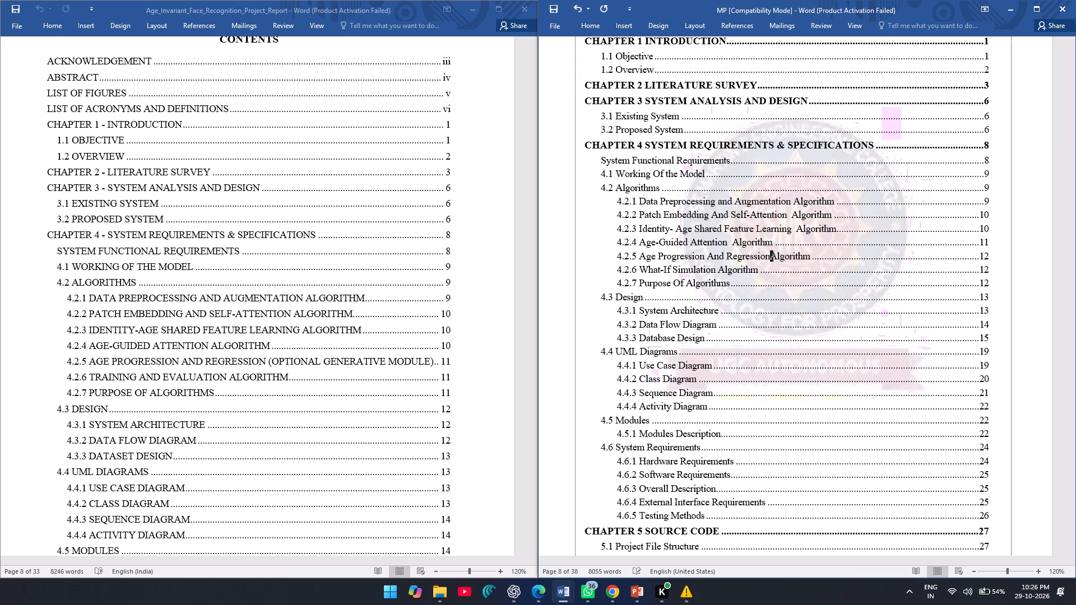
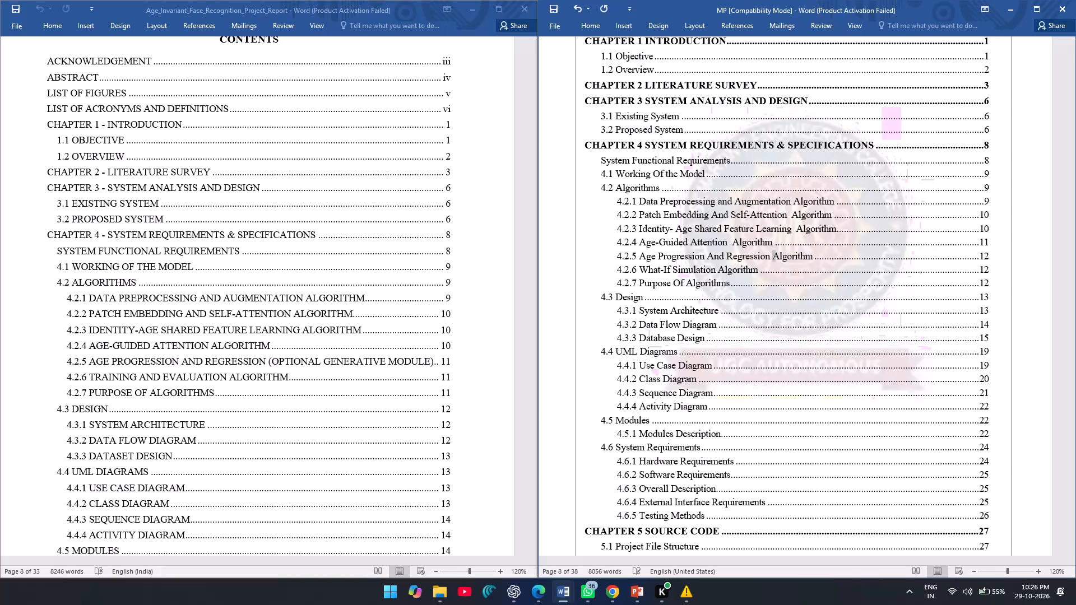
Remove the word "Algorithm" from entry 4.2.5 in the MP document's contents so it reads "Age Progression And Regression".
{"action": "key", "text": "Right"}
{"action": "key", "text": "Right"}
{"action": "key", "text": "Right"}
{"action": "key", "text": "Right"}
{"action": "key", "text": "Right"}
{"action": "key", "text": "Right"}
{"action": "key", "text": "Right"}
{"action": "key", "text": "Right"}
{"action": "key", "text": "Right"}
{"action": "key", "text": "BackSpace"}
{"action": "key", "text": "BackSpace"}
{"action": "key", "text": "BackSpace"}
{"action": "key", "text": "BackSpace"}
{"action": "key", "text": "BackSpace"}
{"action": "key", "text": "BackSpace"}
{"action": "key", "text": "BackSpace"}
{"action": "key", "text": "BackSpace"}
{"action": "key", "text": "BackSpace"}
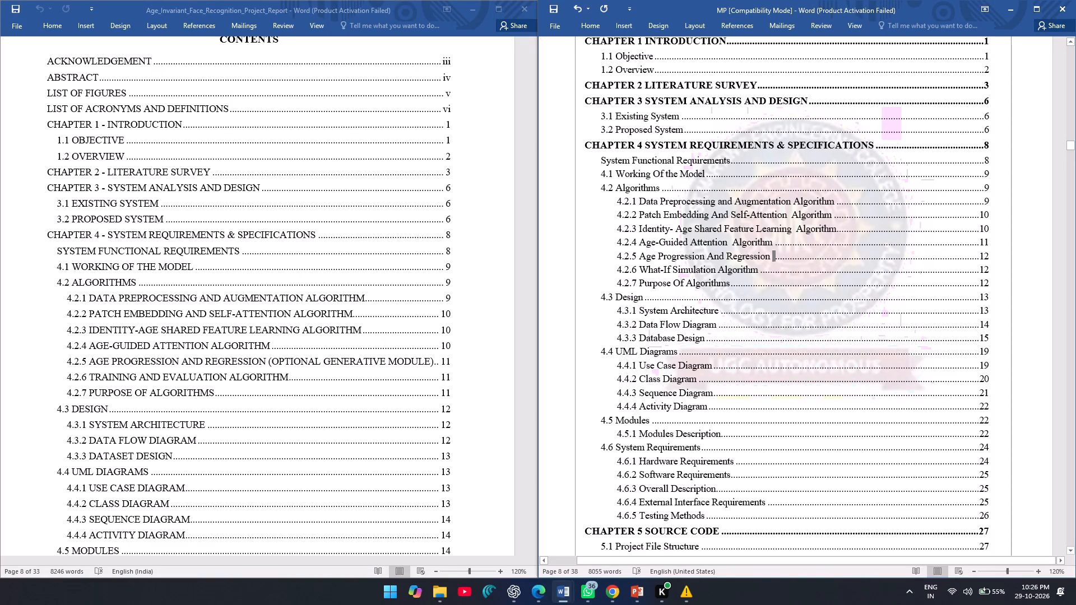
Replace the wording before "Algorithm" in entry 4.2.6 of the MP document's contents with "Training And Evaluation".
{"action": "left_click", "coordinate": [716, 271]}
{"action": "key", "text": "BackSpace"}
{"action": "key", "text": "BackSpace"}
{"action": "key", "text": "BackSpace"}
{"action": "key", "text": "BackSpace"}
{"action": "key", "text": "BackSpace"}
{"action": "key", "text": "BackSpace"}
{"action": "key", "text": "BackSpace"}
{"action": "key", "text": "BackSpace"}
{"action": "key", "text": "BackSpace"}
{"action": "key", "text": "BackSpace"}
{"action": "key", "text": "BackSpace"}
{"action": "key", "text": "BackSpace"}
{"action": "key", "text": "BackSpace"}
{"action": "key", "text": "BackSpace"}
{"action": "key", "text": "BackSpace"}
{"action": "key", "text": "BackSpace"}
{"action": "key", "text": "BackSpace"}
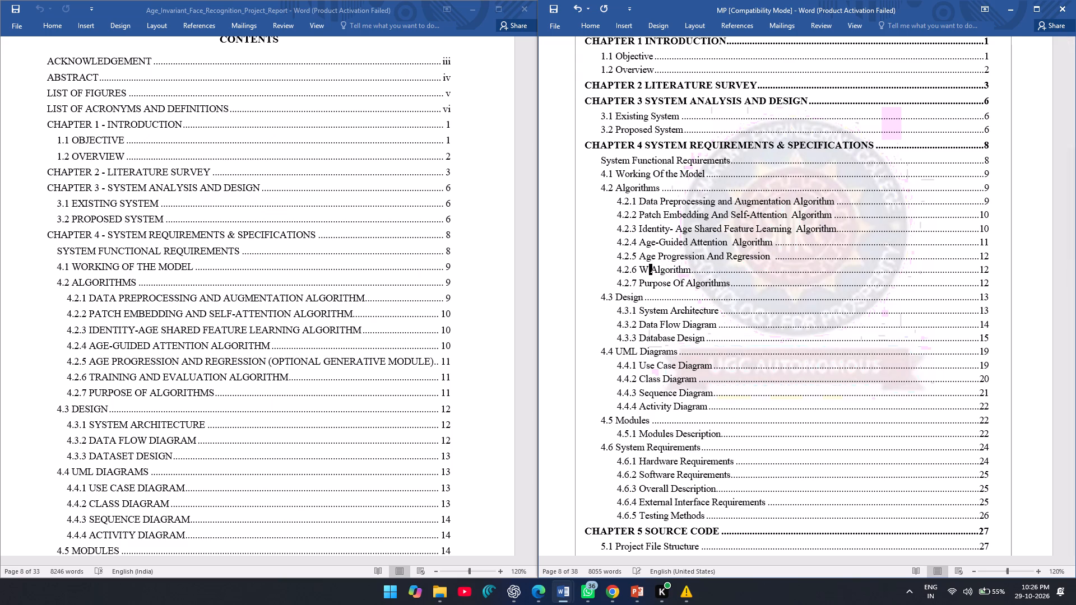
{"action": "key", "text": "BackSpace"}
{"action": "key", "text": "shift+t"}
{"action": "type", "text": "ra"}
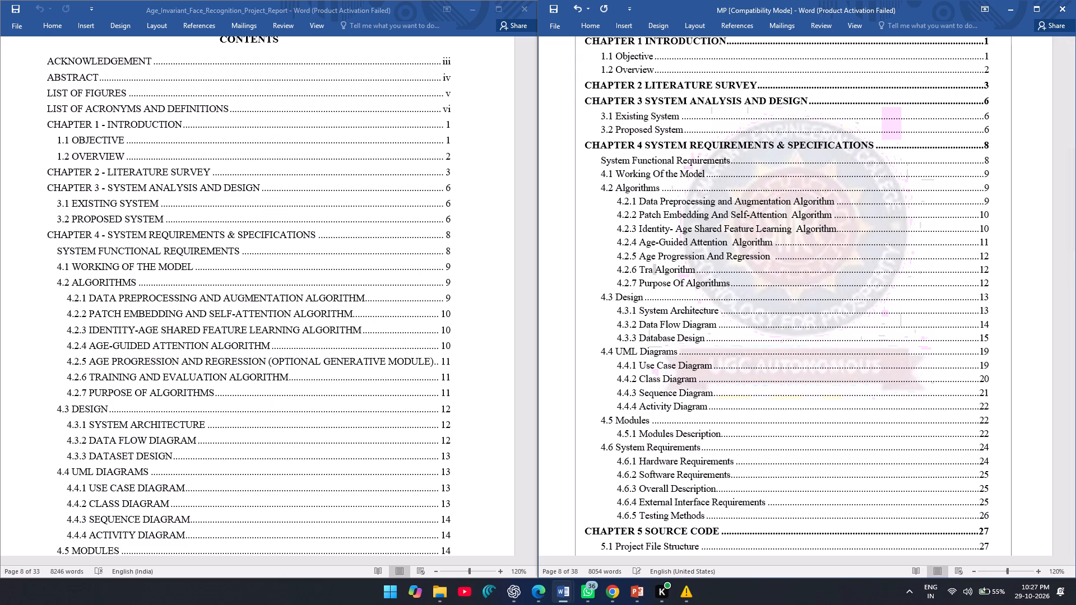
{"action": "type", "text": "ining And E"}
{"action": "type", "text": "val"}
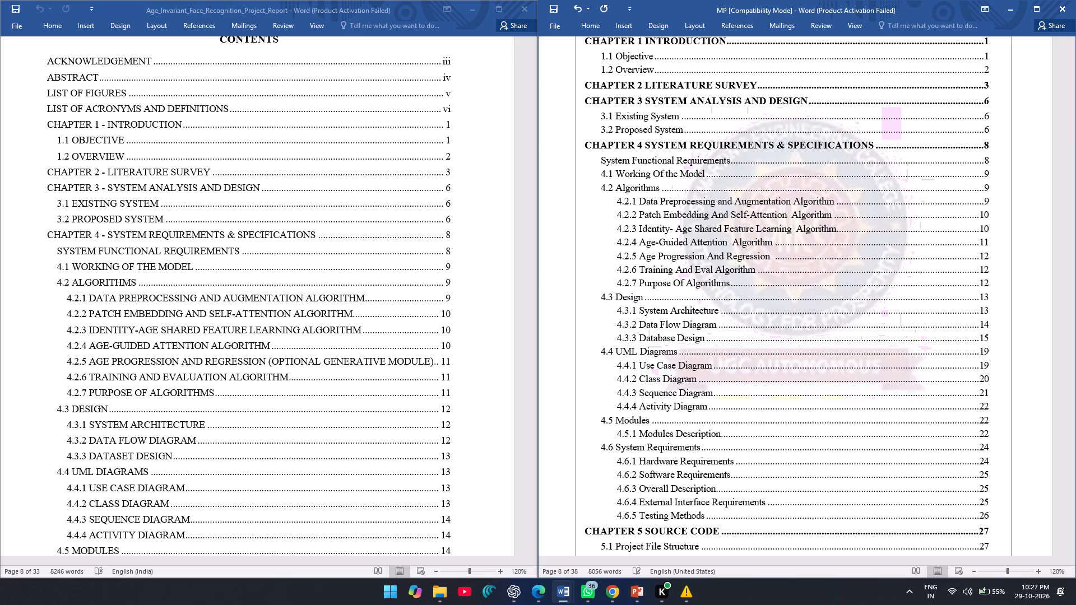
{"action": "type", "text": "uation"}
{"action": "key", "text": "space"}
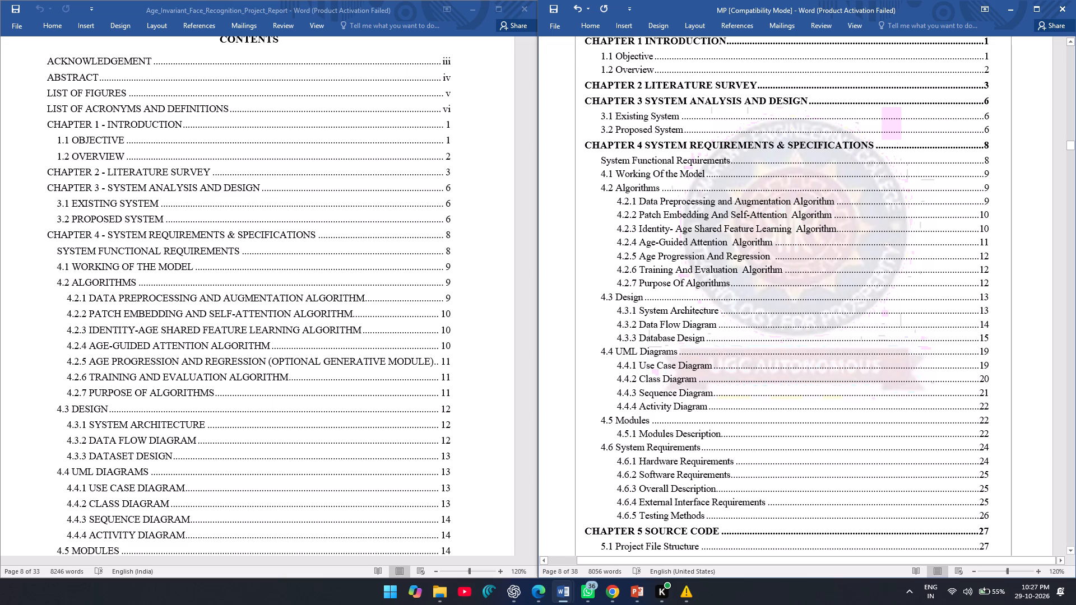
Change the title before the file name in entry 5.2 of the MP document's contents to "Dataset Preparation".
{"action": "scroll", "coordinate": [722, 374], "scroll_direction": "down", "scroll_amount": 1}
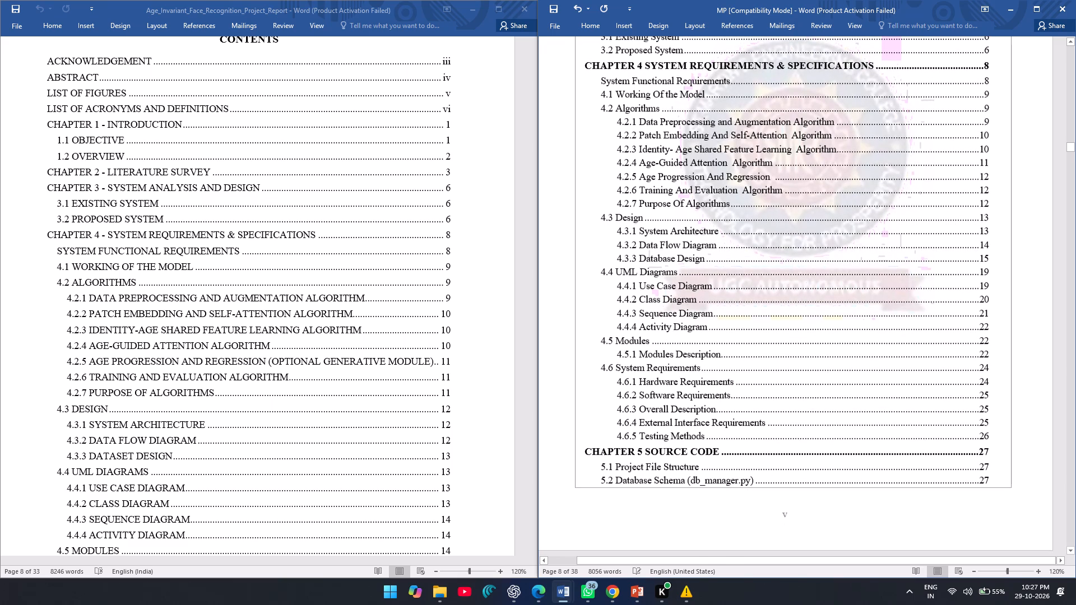
{"action": "scroll", "coordinate": [383, 392], "scroll_direction": "down", "scroll_amount": 1}
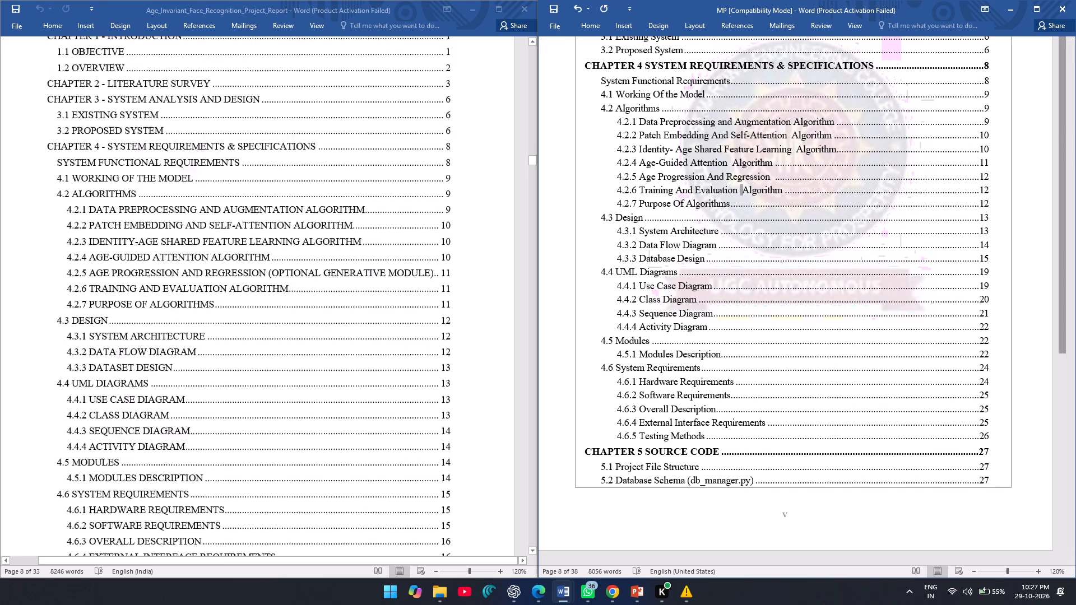
{"action": "scroll", "coordinate": [383, 392], "scroll_direction": "down", "scroll_amount": 1}
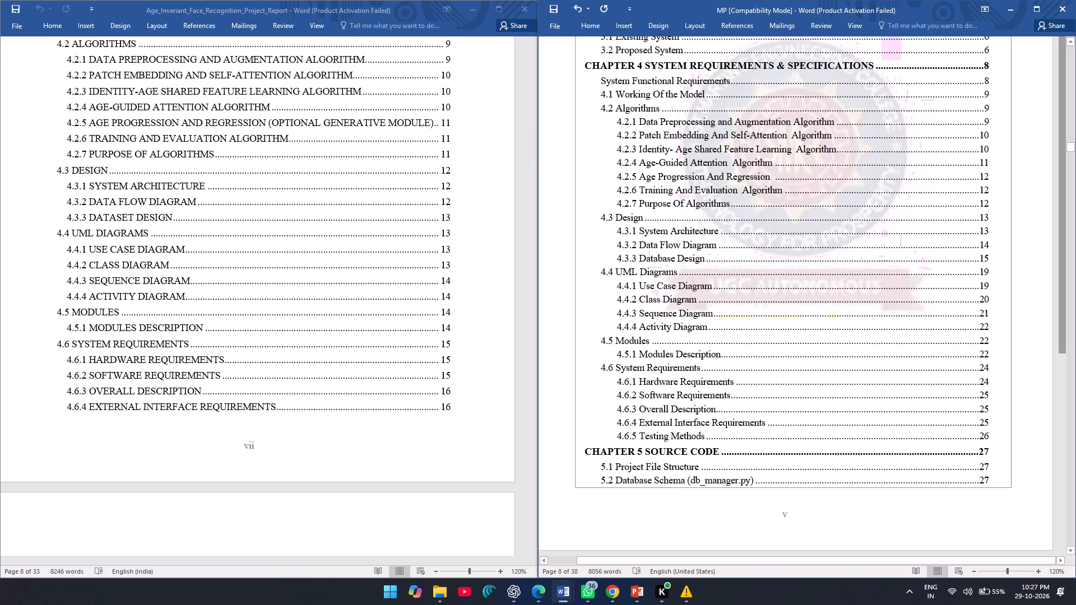
{"action": "scroll", "coordinate": [383, 415], "scroll_direction": "down", "scroll_amount": 1}
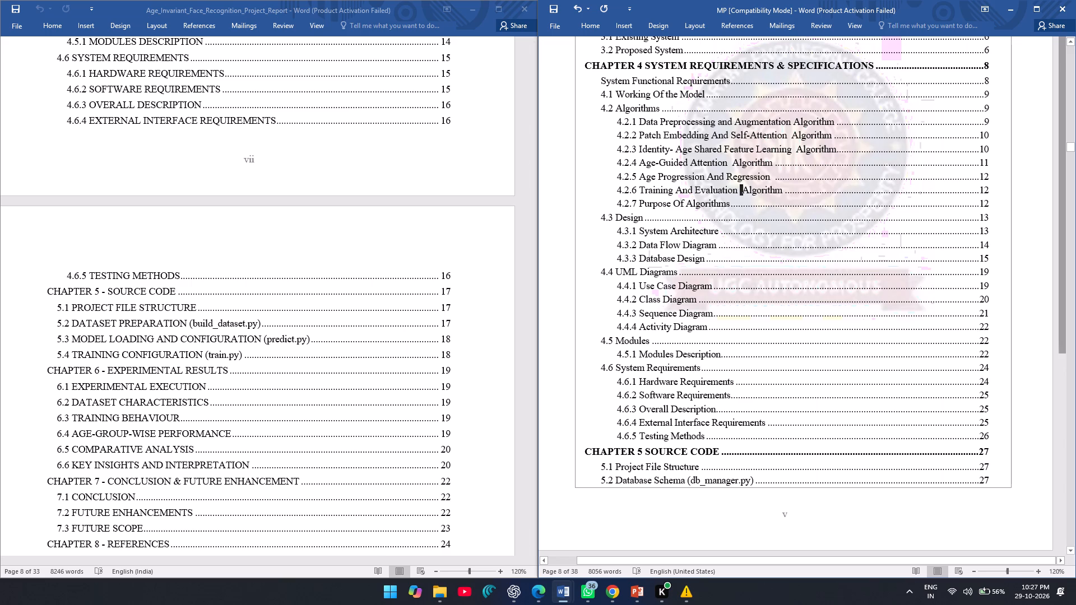
{"action": "left_click", "coordinate": [686, 480]}
{"action": "key", "text": "BackSpace"}
{"action": "key", "text": "BackSpace"}
{"action": "key", "text": "BackSpace"}
{"action": "key", "text": "BackSpace"}
{"action": "key", "text": "BackSpace"}
{"action": "key", "text": "BackSpace"}
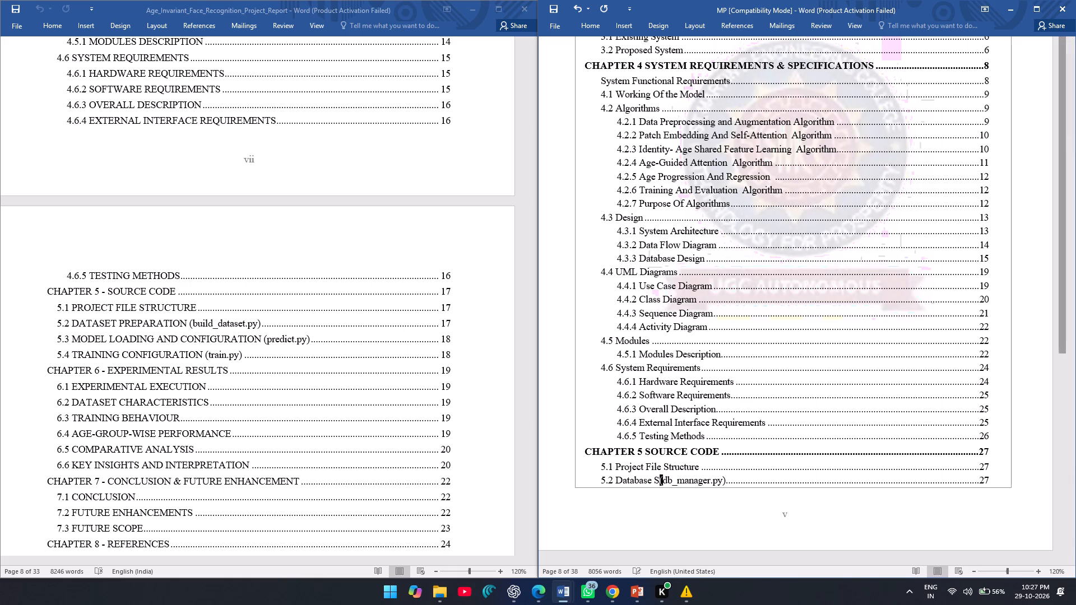
{"action": "key", "text": "BackSpace"}
{"action": "key", "text": "BackSpace"}
{"action": "key", "text": "BackSpace"}
{"action": "key", "text": "BackSpace"}
{"action": "key", "text": "BackSpace"}
{"action": "key", "text": "BackSpace"}
{"action": "type", "text": "set"}
{"action": "key", "text": "space"}
{"action": "key", "text": "shift+p"}
{"action": "type", "text": "re"}
{"action": "key", "text": "p"}
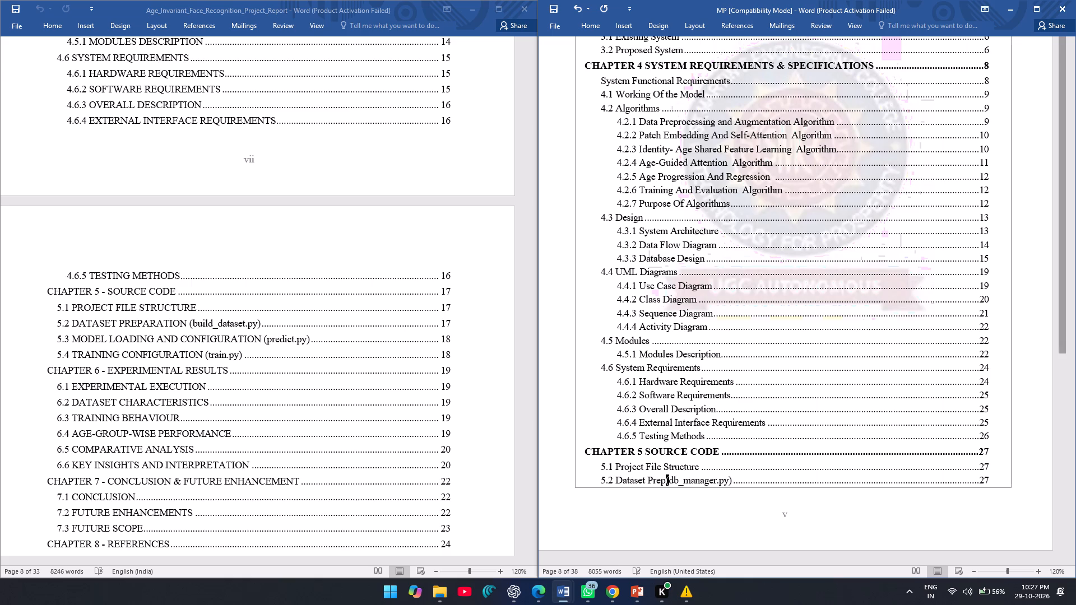
{"action": "type", "text": "ration"}
{"action": "key", "text": "space"}
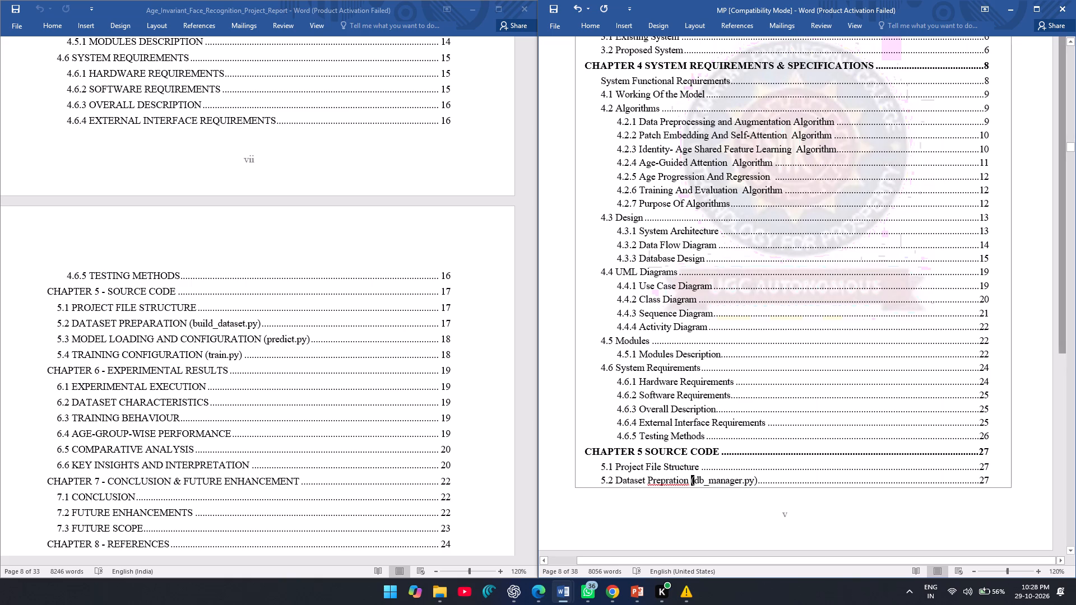
{"action": "left_click", "coordinate": [665, 481]}
{"action": "key", "text": "a"}
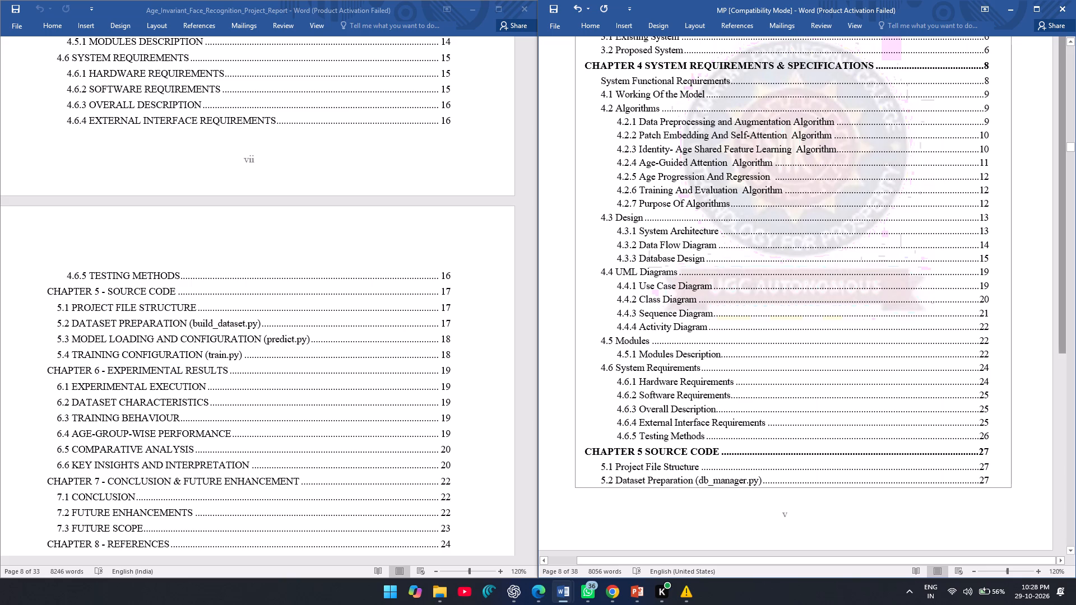
Change the file name in parentheses in entry 5.2 of the MP document's contents to "build_dataset.py".
{"action": "left_click", "coordinate": [707, 480]}
{"action": "key", "text": "BackSpace"}
{"action": "key", "text": "BackSpace"}
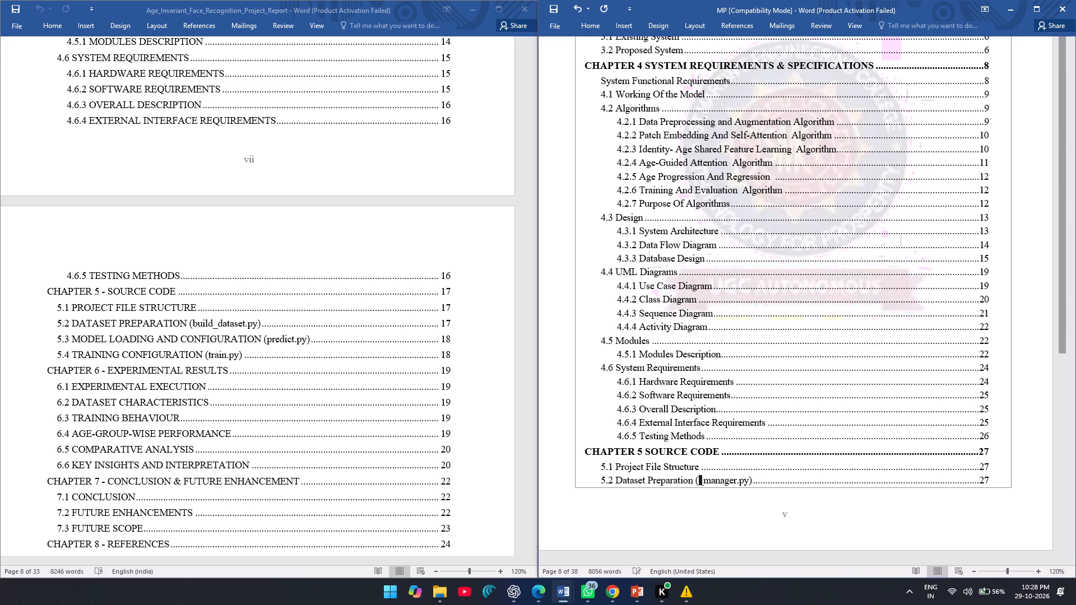
{"action": "type", "text": "buil"}
{"action": "key", "text": "d"}
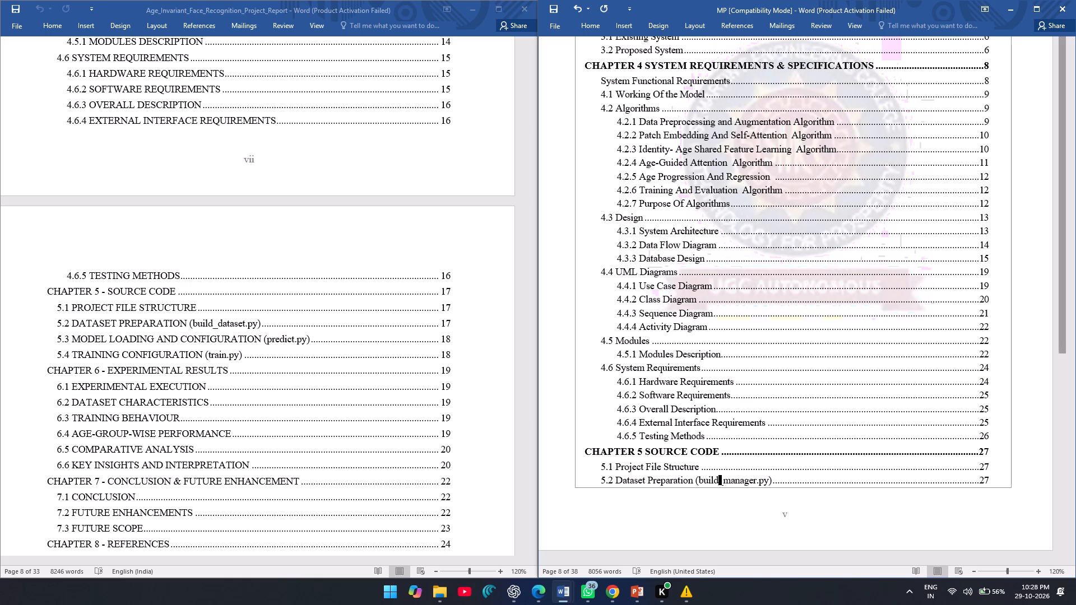
{"action": "key", "text": "Right"}
{"action": "key", "text": "Right"}
{"action": "key", "text": "Right"}
{"action": "key", "text": "Right"}
{"action": "key", "text": "Right"}
{"action": "key", "text": "Right"}
{"action": "key", "text": "Right"}
{"action": "key", "text": "Right"}
{"action": "key", "text": "BackSpace"}
{"action": "key", "text": "BackSpace"}
{"action": "key", "text": "BackSpace"}
{"action": "key", "text": "BackSpace"}
{"action": "key", "text": "BackSpace"}
{"action": "key", "text": "BackSpace"}
{"action": "key", "text": "BackSpace"}
{"action": "type", "text": "data"}
{"action": "type", "text": "set"}
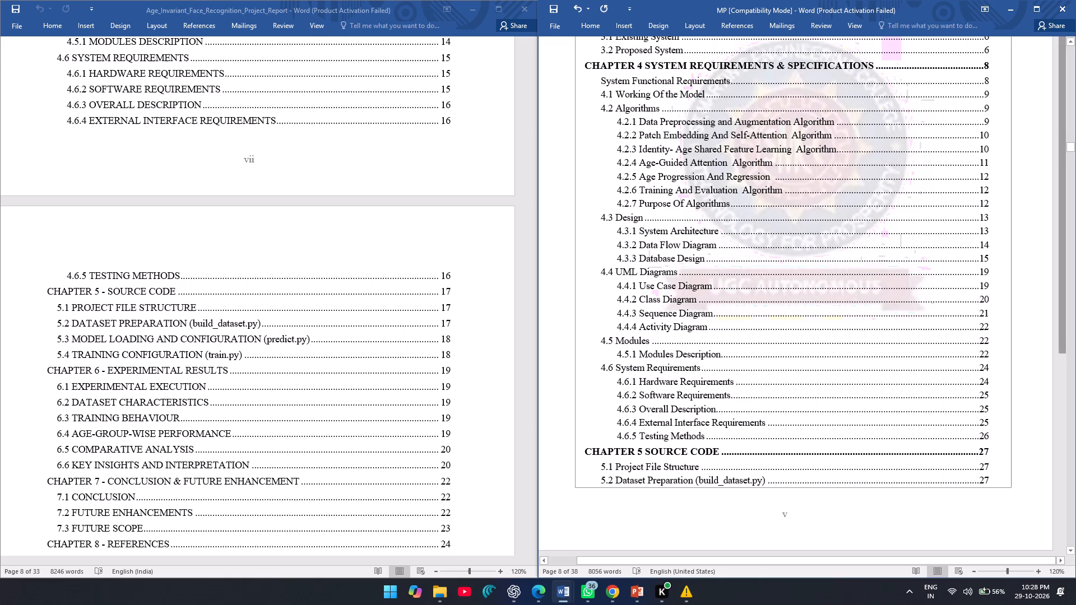
Change the file name in parentheses in entry 5.3 of the MP document's contents to "predict.py".
{"action": "scroll", "coordinate": [778, 500], "scroll_direction": "down", "scroll_amount": 1}
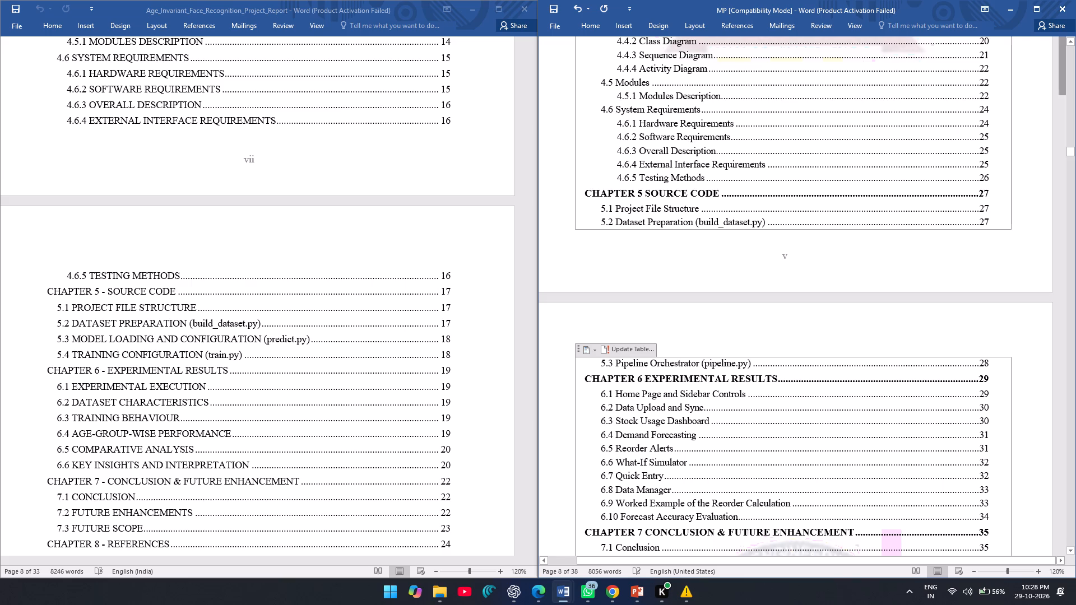
{"action": "left_click", "coordinate": [732, 364]}
{"action": "key", "text": "BackSpace"}
{"action": "key", "text": "BackSpace"}
{"action": "key", "text": "BackSpace"}
{"action": "key", "text": "BackSpace"}
{"action": "key", "text": "BackSpace"}
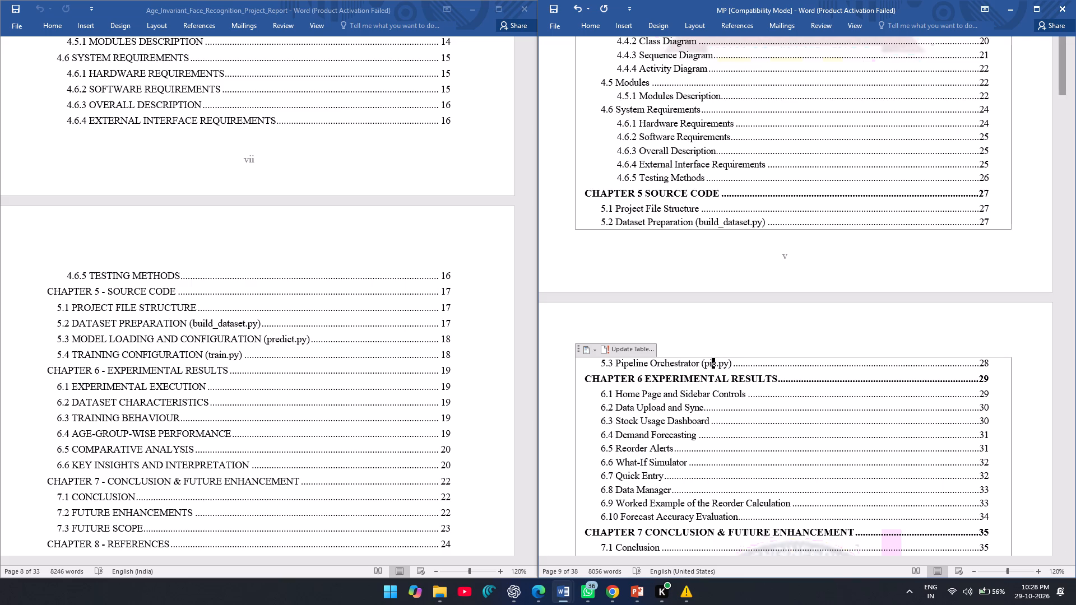
{"action": "key", "text": "BackSpace"}
{"action": "key", "text": "Right"}
{"action": "key", "text": "BackSpace"}
{"action": "key", "text": "r"}
{"action": "type", "text": "edict"}
Change the title before the file name in entry 5.3 of the MP document's contents to "Model Loading And Configuration".
{"action": "left_click", "coordinate": [699, 364]}
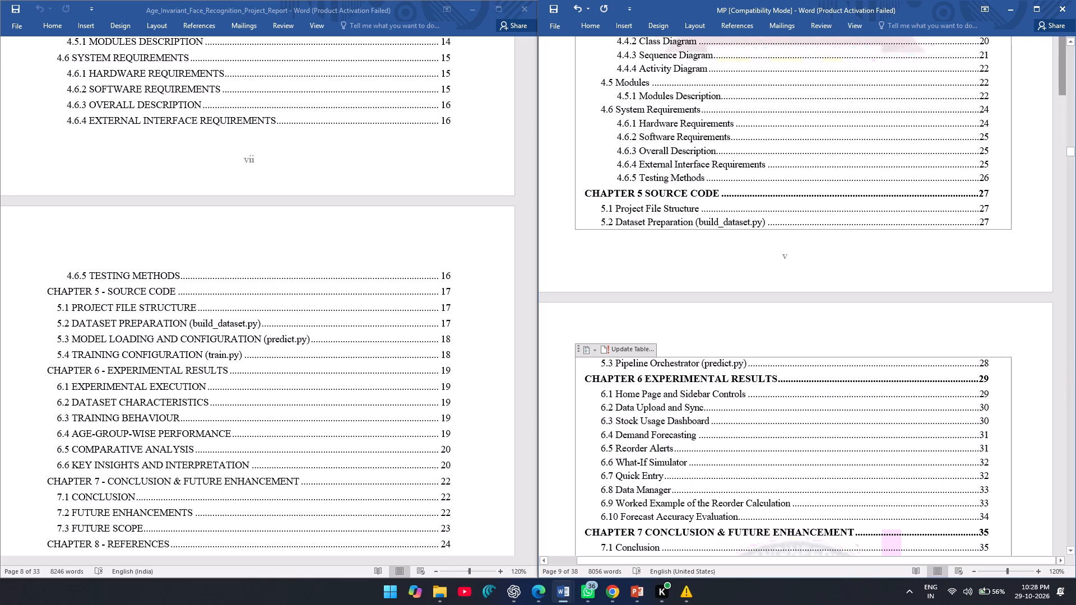
{"action": "key", "text": "BackSpace"}
{"action": "key", "text": "BackSpace"}
{"action": "key", "text": "BackSpace"}
{"action": "key", "text": "BackSpace"}
{"action": "key", "text": "BackSpace"}
{"action": "key", "text": "BackSpace"}
{"action": "key", "text": "BackSpace"}
{"action": "key", "text": "BackSpace"}
{"action": "key", "text": "BackSpace"}
{"action": "key", "text": "BackSpace"}
{"action": "key", "text": "BackSpace"}
{"action": "key", "text": "BackSpace"}
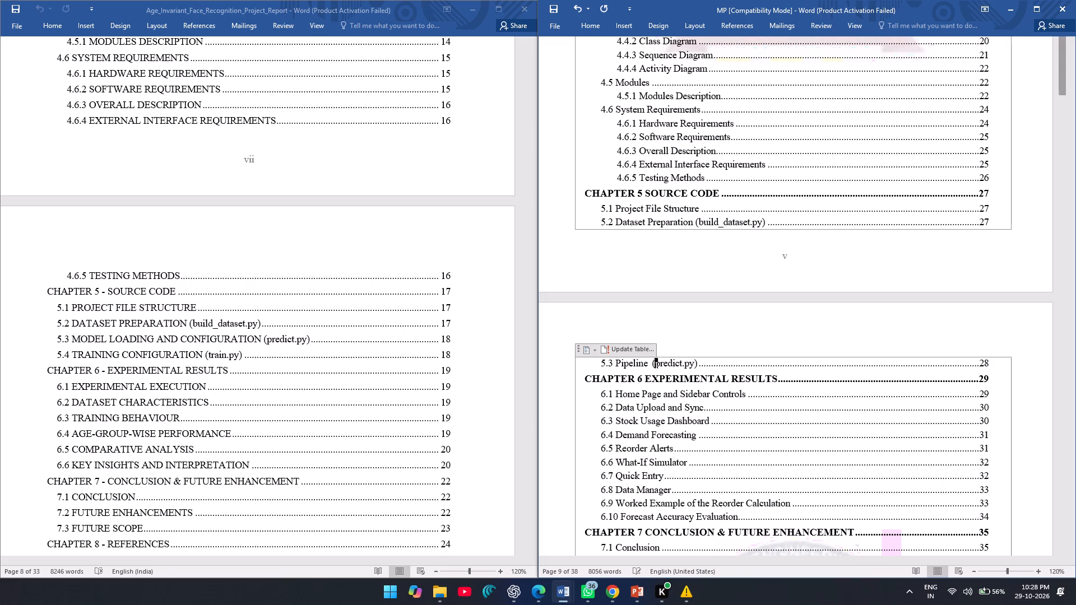
{"action": "key", "text": "BackSpace"}
{"action": "key", "text": "BackSpace"}
{"action": "key", "text": "BackSpace"}
{"action": "key", "text": "BackSpace"}
{"action": "key", "text": "BackSpace"}
{"action": "key", "text": "BackSpace"}
{"action": "key", "text": "BackSpace"}
{"action": "key", "text": "BackSpace"}
{"action": "key", "text": "BackSpace"}
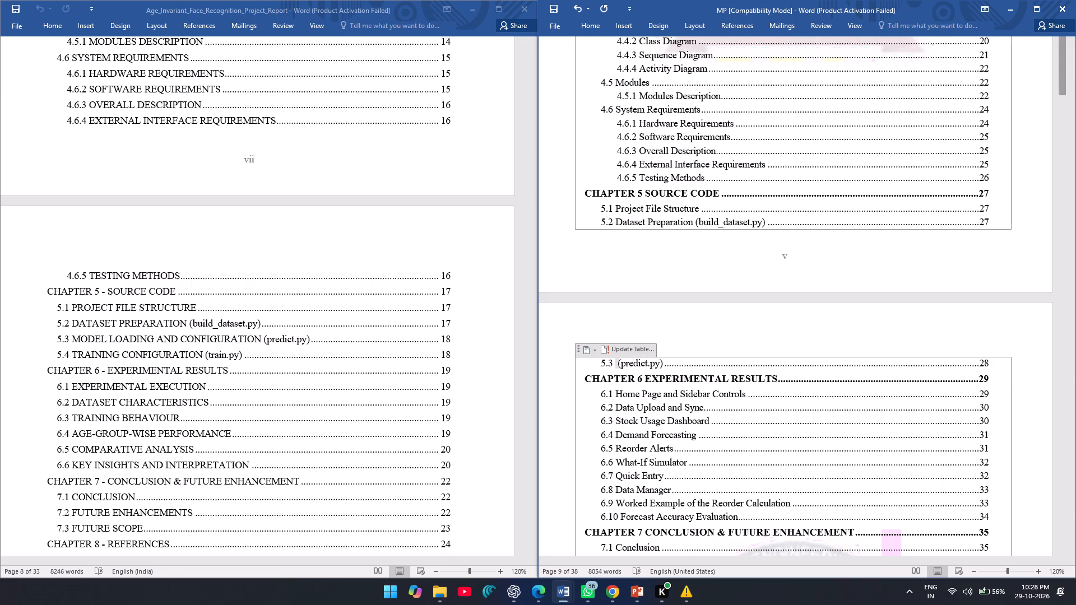
{"action": "type", "text": "Mo"}
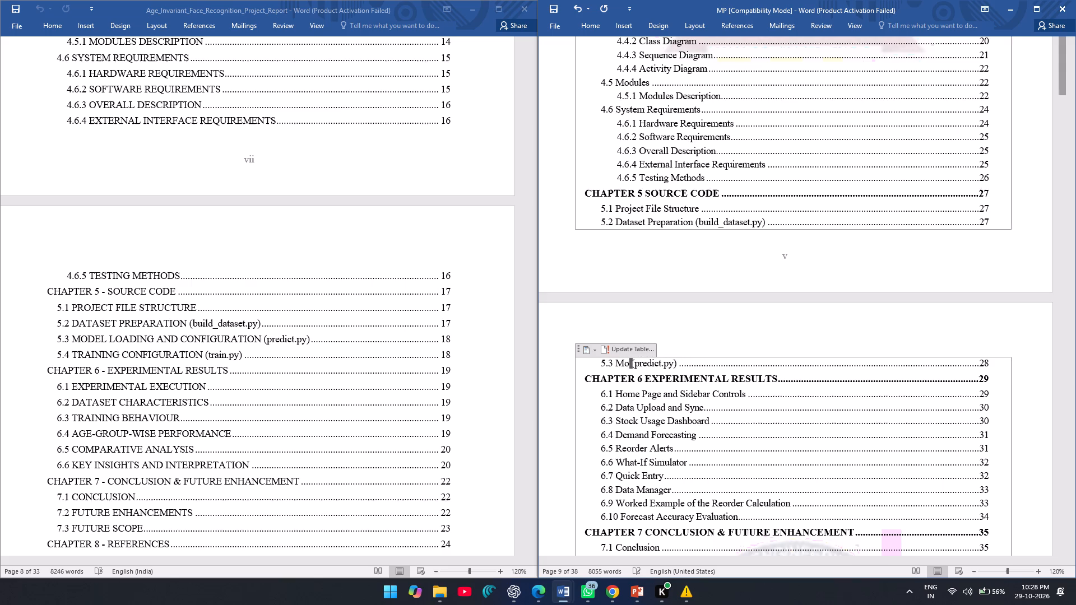
{"action": "type", "text": "del"}
{"action": "key", "text": "space"}
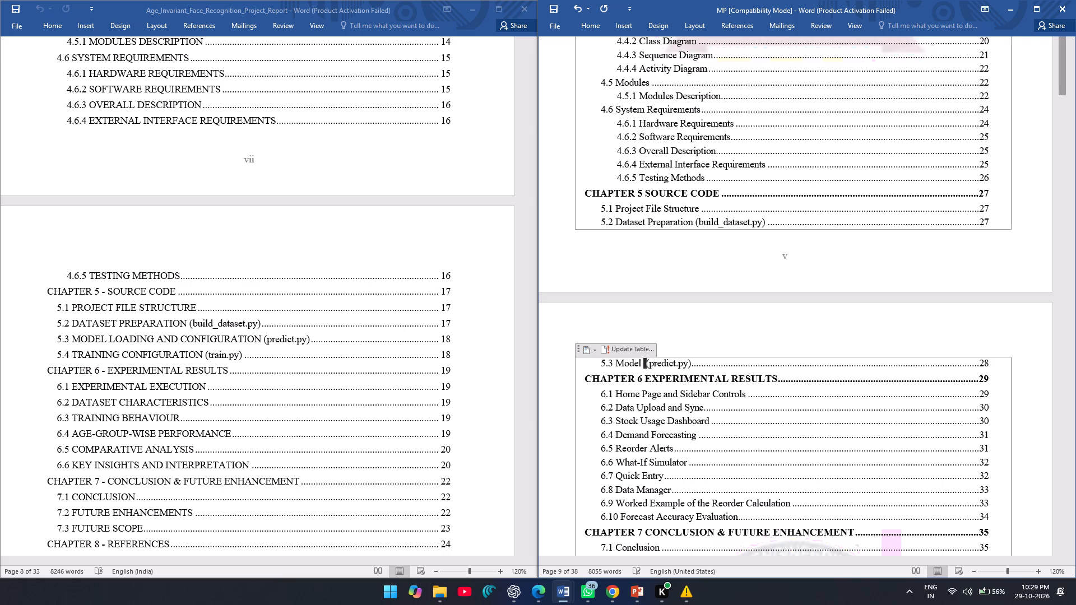
{"action": "type", "text": "Loading And"}
{"action": "key", "text": "space"}
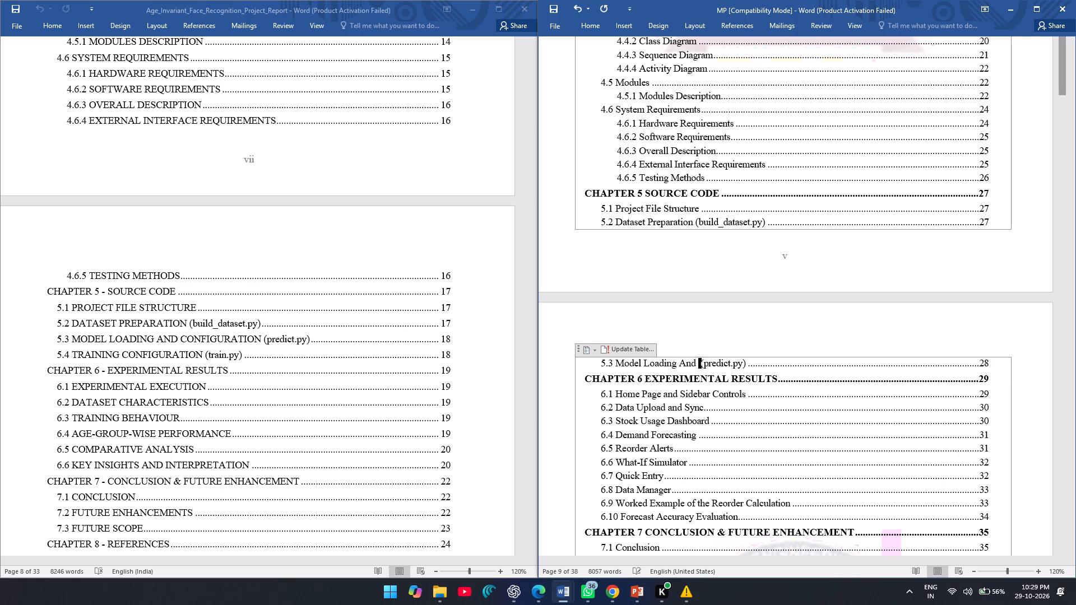
{"action": "type", "text": "Co"}
{"action": "type", "text": "nfi"}
{"action": "type", "text": "guration"}
{"action": "key", "text": "space"}
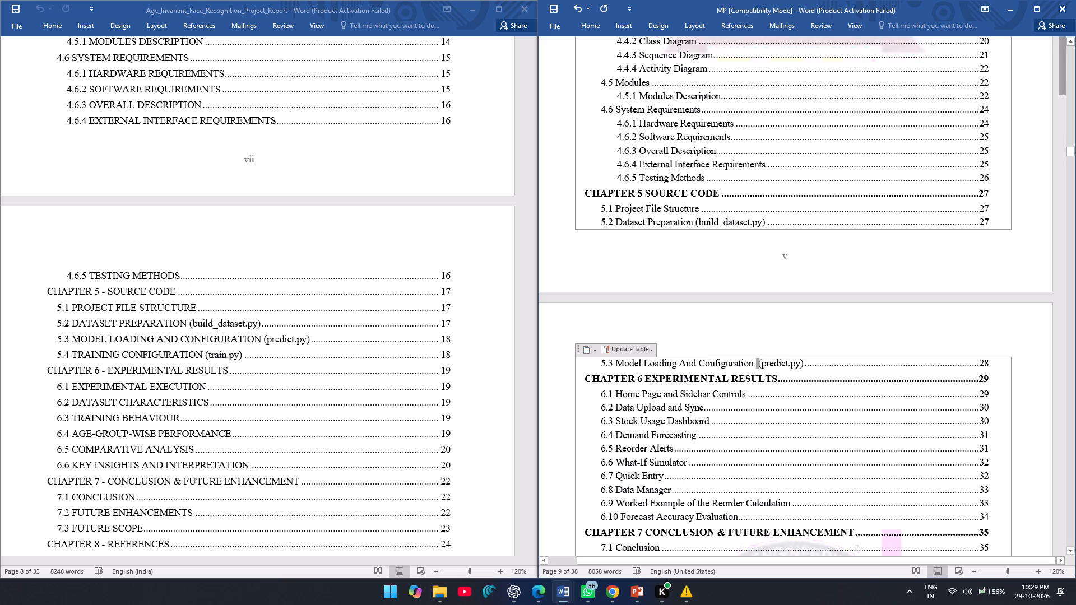
Add entry 5.4 "Training Configuration (train.py)" below entry 5.3 in the MP document's contents.
{"action": "left_click", "coordinate": [992, 364]}
{"action": "key", "text": "Return"}
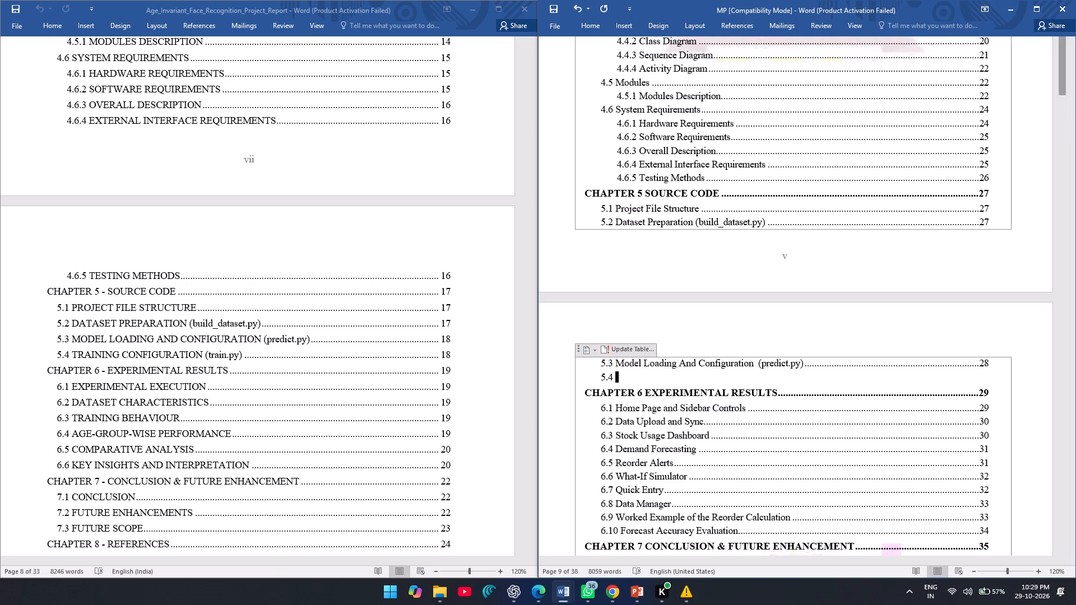
{"action": "key", "text": "shift+t"}
{"action": "type", "text": "raining"}
{"action": "key", "text": "space"}
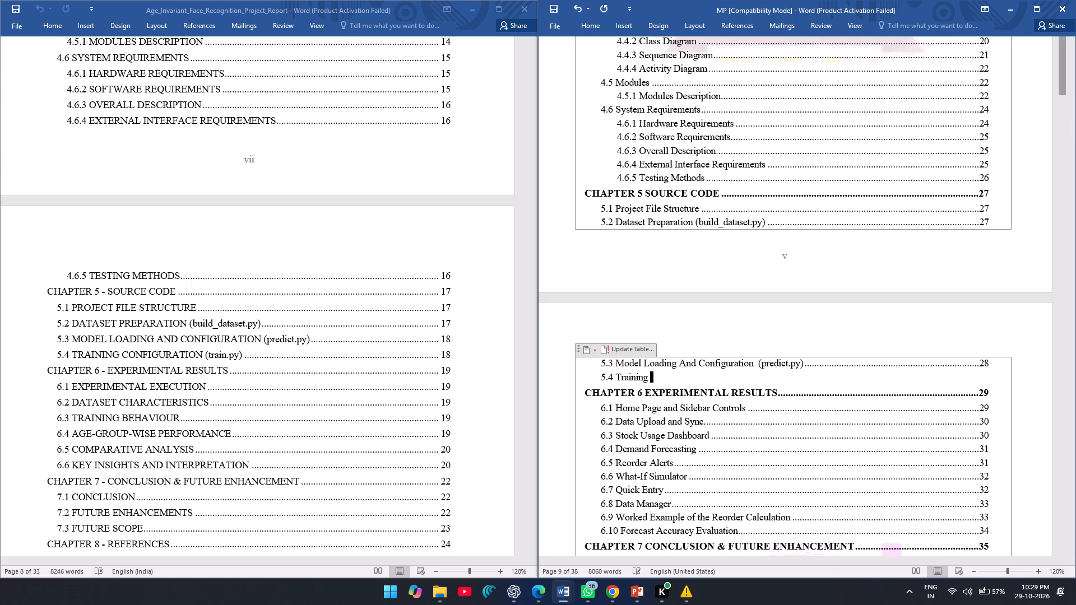
{"action": "type", "text": "Con"}
{"action": "type", "text": "figuration"}
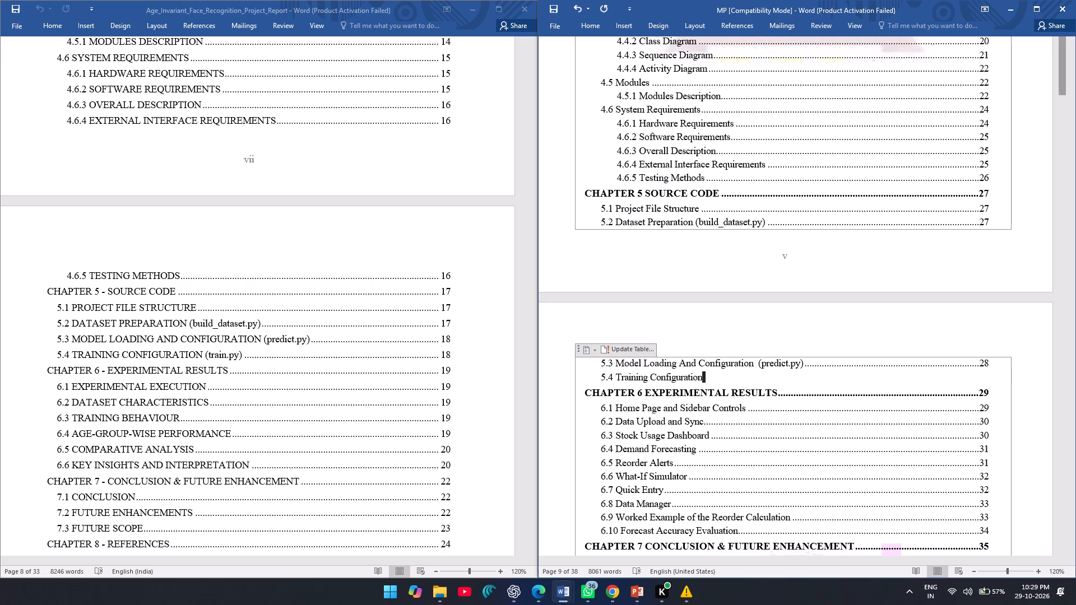
{"action": "key", "text": "space"}
{"action": "key", "text": "shift+parenleft"}
{"action": "type", "text": "train.py"}
{"action": "key", "text": "Right"}
{"action": "key", "text": "ctrl+z"}
{"action": "key", "text": "y"}
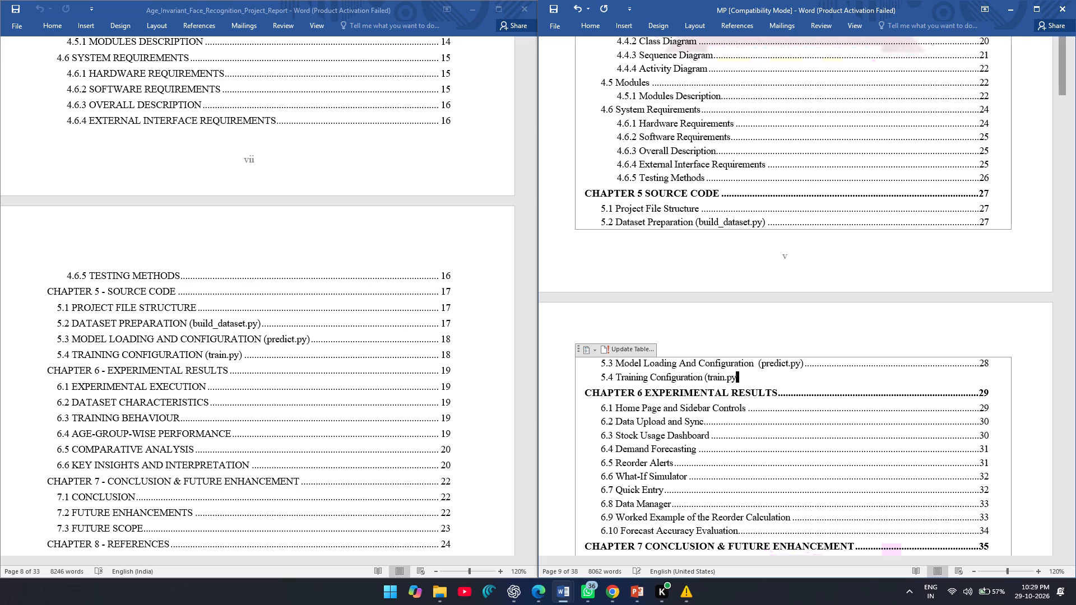
{"action": "key", "text": "shift+parenright"}
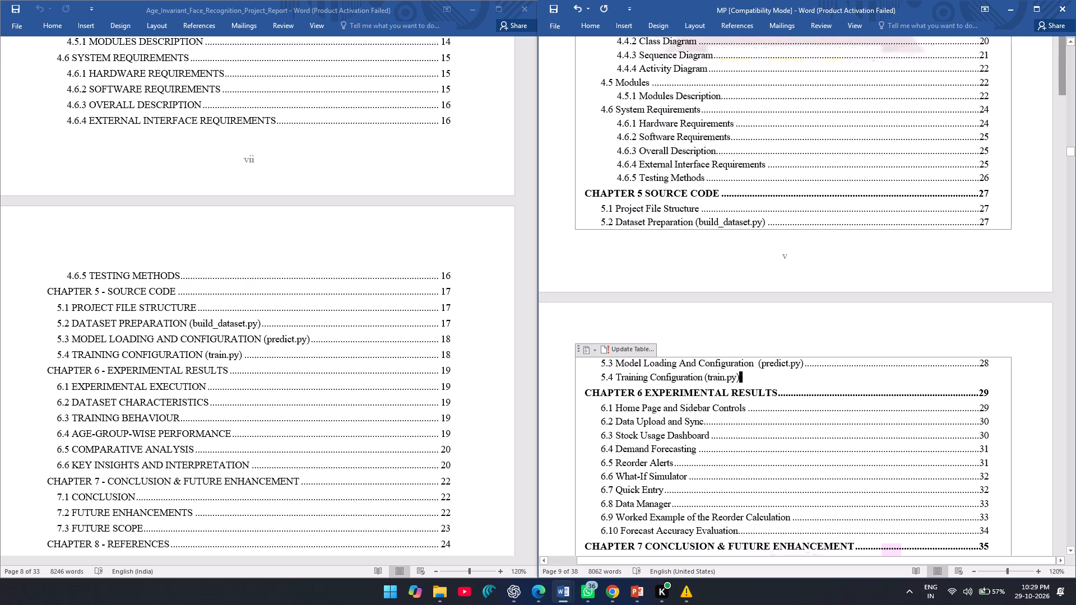
Change the title of entry 6.1 in the MP document's contents to "Experimental Execution".
{"action": "scroll", "coordinate": [894, 416], "scroll_direction": "down", "scroll_amount": 1}
{"action": "scroll", "coordinate": [844, 431], "scroll_direction": "down", "scroll_amount": 1}
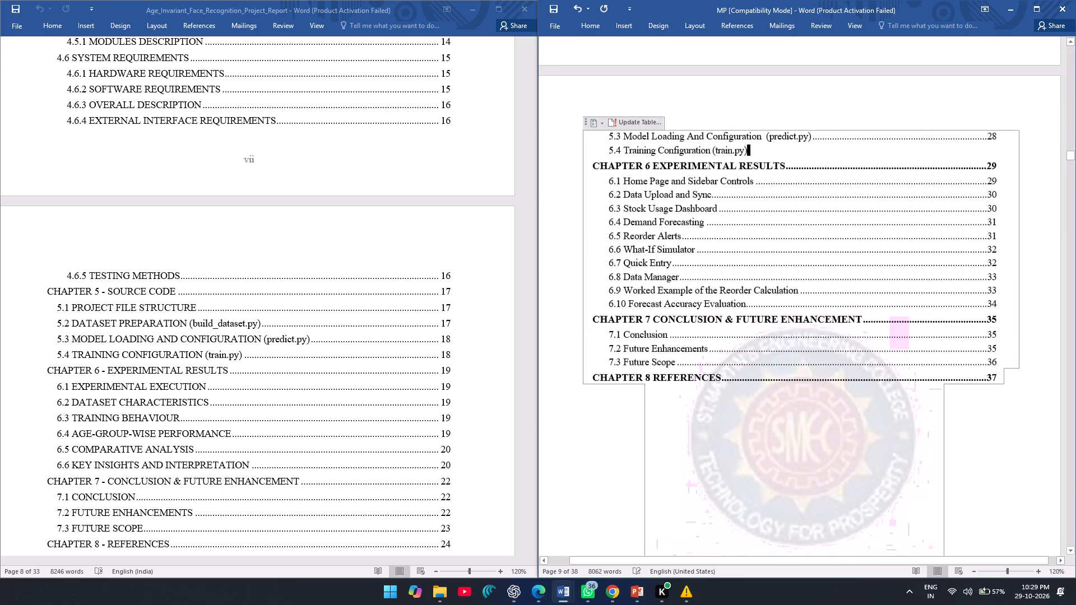
{"action": "scroll", "coordinate": [383, 421], "scroll_direction": "down", "scroll_amount": 1}
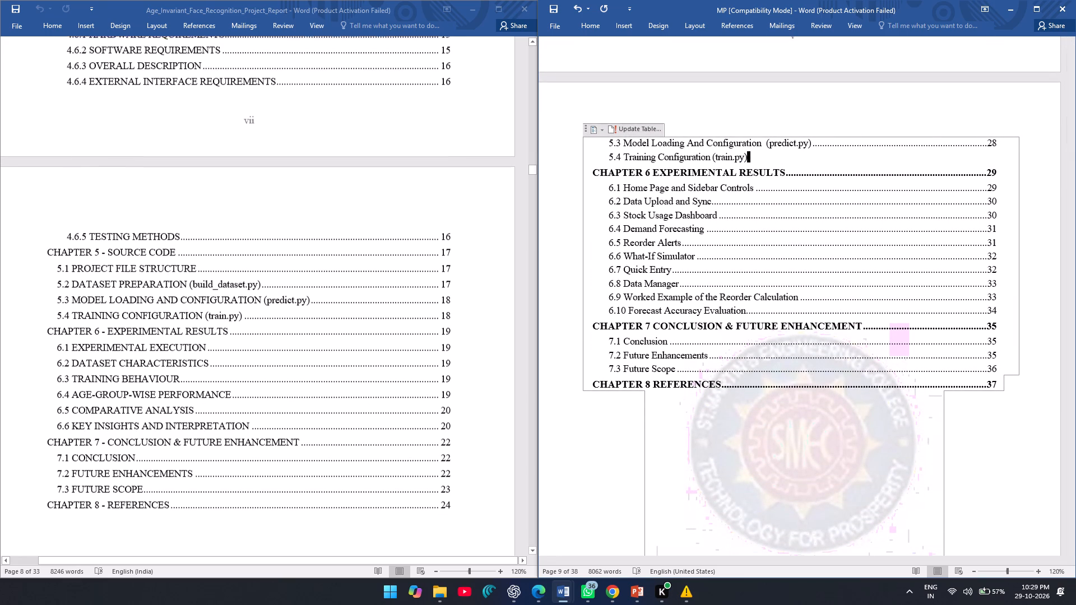
{"action": "scroll", "coordinate": [383, 421], "scroll_direction": "down", "scroll_amount": 1}
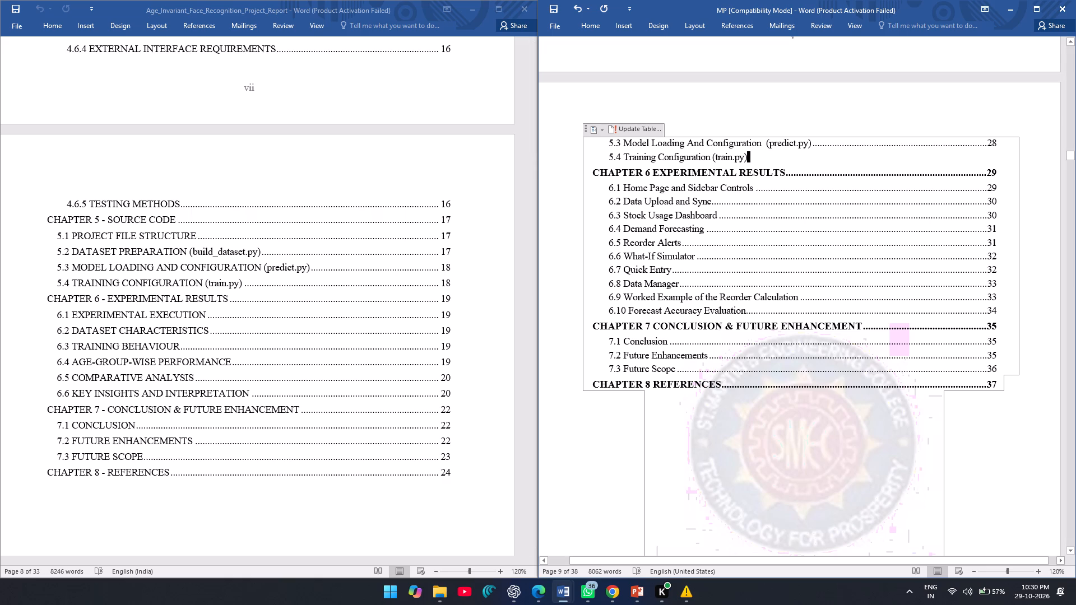
{"action": "left_click", "coordinate": [754, 190]}
{"action": "key", "text": "BackSpace"}
{"action": "key", "text": "BackSpace"}
{"action": "key", "text": "BackSpace"}
{"action": "key", "text": "BackSpace"}
{"action": "key", "text": "BackSpace"}
{"action": "key", "text": "BackSpace"}
{"action": "key", "text": "BackSpace"}
{"action": "key", "text": "BackSpace"}
{"action": "key", "text": "BackSpace"}
{"action": "key", "text": "BackSpace"}
{"action": "key", "text": "BackSpace"}
{"action": "key", "text": "BackSpace"}
{"action": "key", "text": "BackSpace"}
{"action": "key", "text": "BackSpace"}
{"action": "key", "text": "BackSpace"}
{"action": "key", "text": "BackSpace"}
{"action": "key", "text": "BackSpace"}
{"action": "key", "text": "BackSpace"}
{"action": "key", "text": "BackSpace"}
{"action": "key", "text": "BackSpace"}
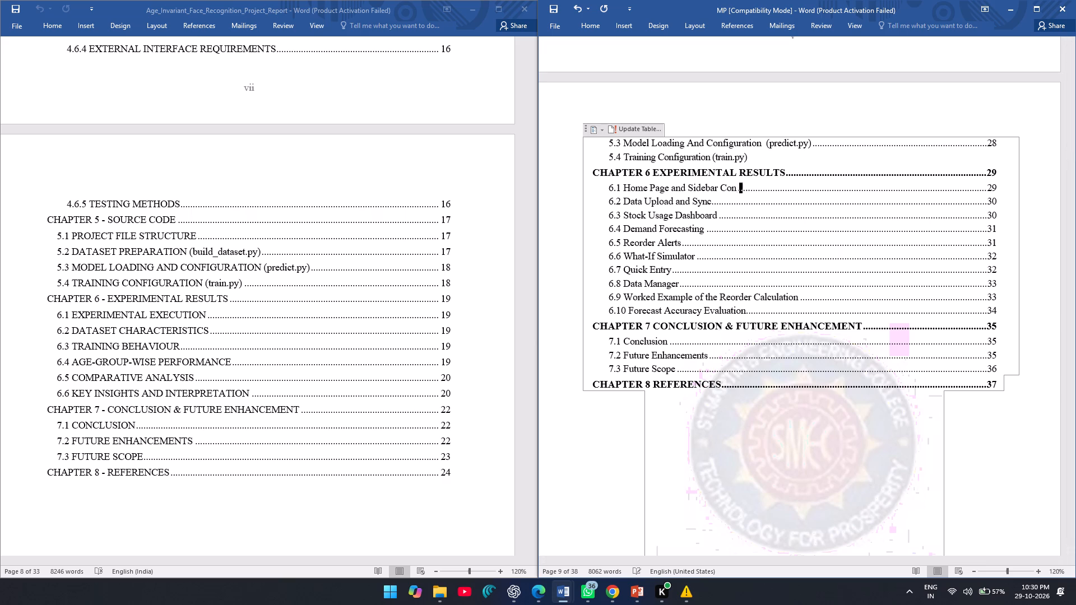
{"action": "key", "text": "BackSpace"}
{"action": "key", "text": "BackSpace"}
{"action": "key", "text": "BackSpace"}
{"action": "key", "text": "BackSpace"}
{"action": "key", "text": "BackSpace"}
{"action": "key", "text": "BackSpace"}
{"action": "key", "text": "BackSpace"}
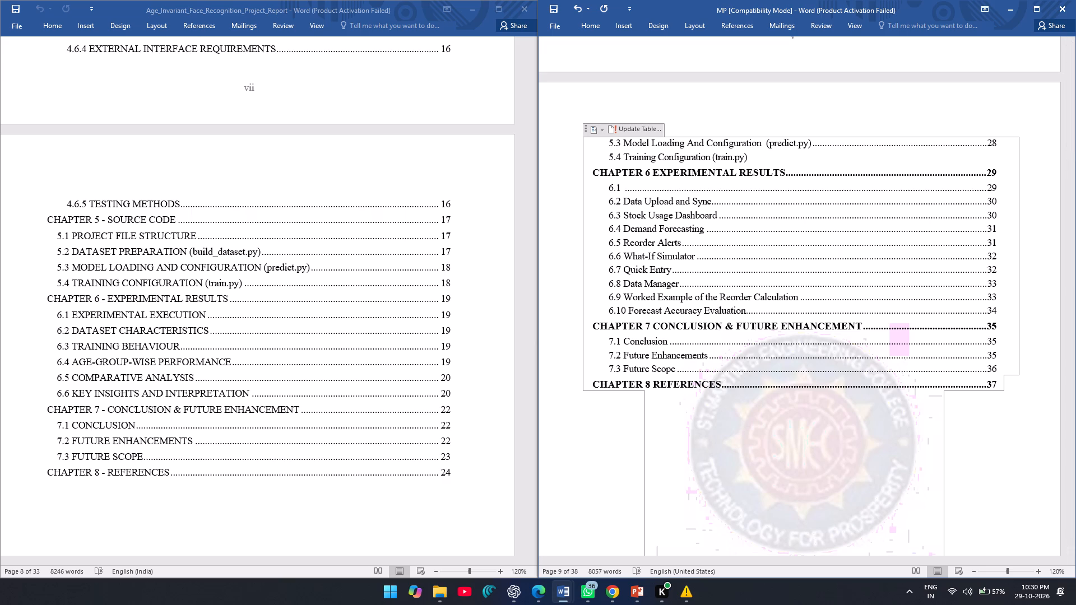
{"action": "key", "text": "shift+e"}
{"action": "key", "text": "x"}
{"action": "type", "text": "pe"}
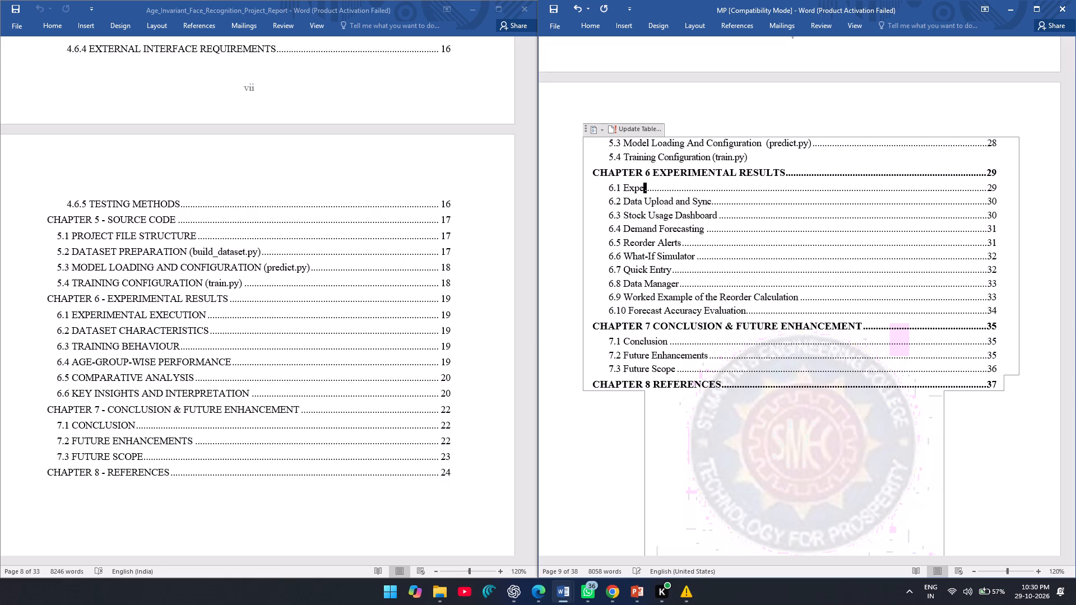
{"action": "type", "text": "rimental"}
{"action": "key", "text": "space"}
{"action": "key", "text": "shift+e"}
{"action": "key", "text": "x"}
{"action": "type", "text": "ecution"}
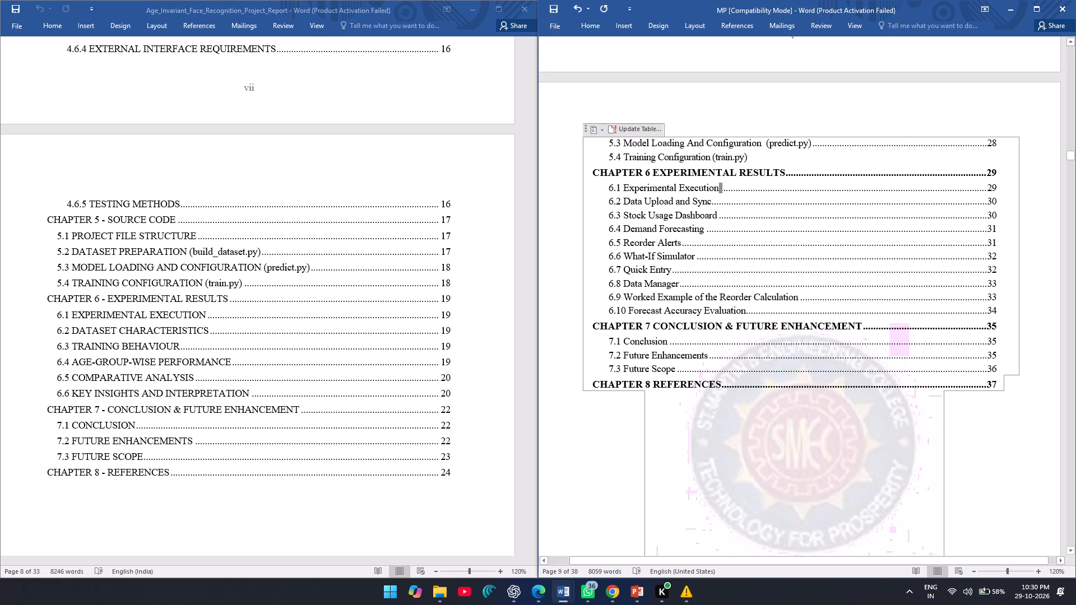
Change the title of entry 6.2 in the MP document's contents to "Dataset Characteristics".
{"action": "left_click", "coordinate": [713, 203]}
{"action": "key", "text": "BackSpace"}
{"action": "key", "text": "BackSpace"}
{"action": "key", "text": "BackSpace"}
{"action": "key", "text": "BackSpace"}
{"action": "key", "text": "BackSpace"}
{"action": "key", "text": "BackSpace"}
{"action": "key", "text": "BackSpace"}
{"action": "key", "text": "BackSpace"}
{"action": "key", "text": "BackSpace"}
{"action": "key", "text": "BackSpace"}
{"action": "key", "text": "BackSpace"}
{"action": "key", "text": "BackSpace"}
{"action": "key", "text": "BackSpace"}
{"action": "key", "text": "BackSpace"}
{"action": "key", "text": "BackSpace"}
{"action": "key", "text": "BackSpace"}
{"action": "key", "text": "BackSpace"}
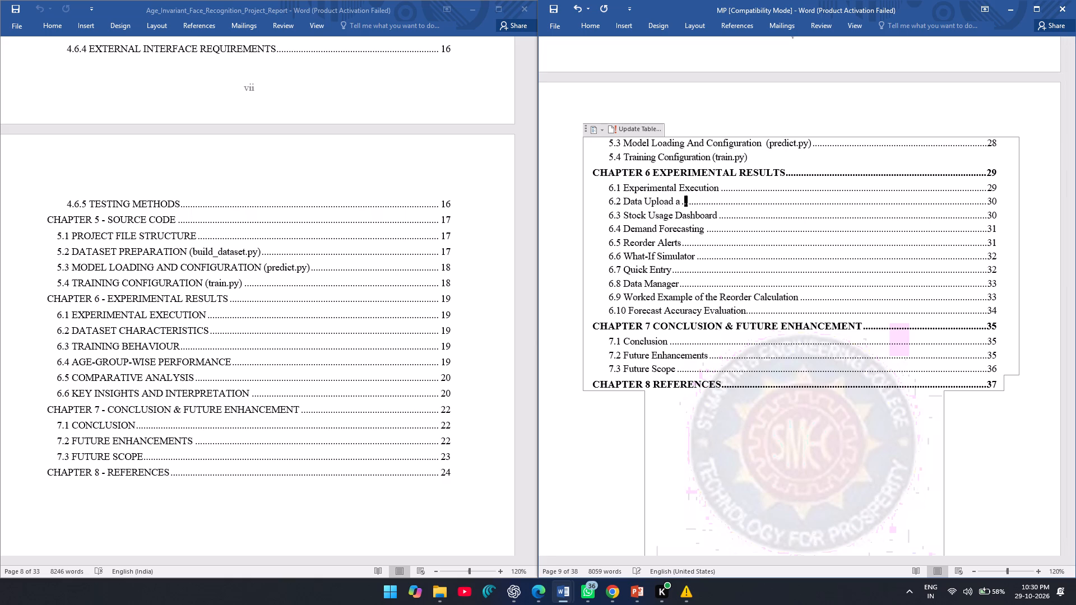
{"action": "key", "text": "BackSpace"}
{"action": "key", "text": "BackSpace"}
{"action": "key", "text": "BackSpace"}
{"action": "type", "text": "Dar"}
{"action": "key", "text": "BackSpace"}
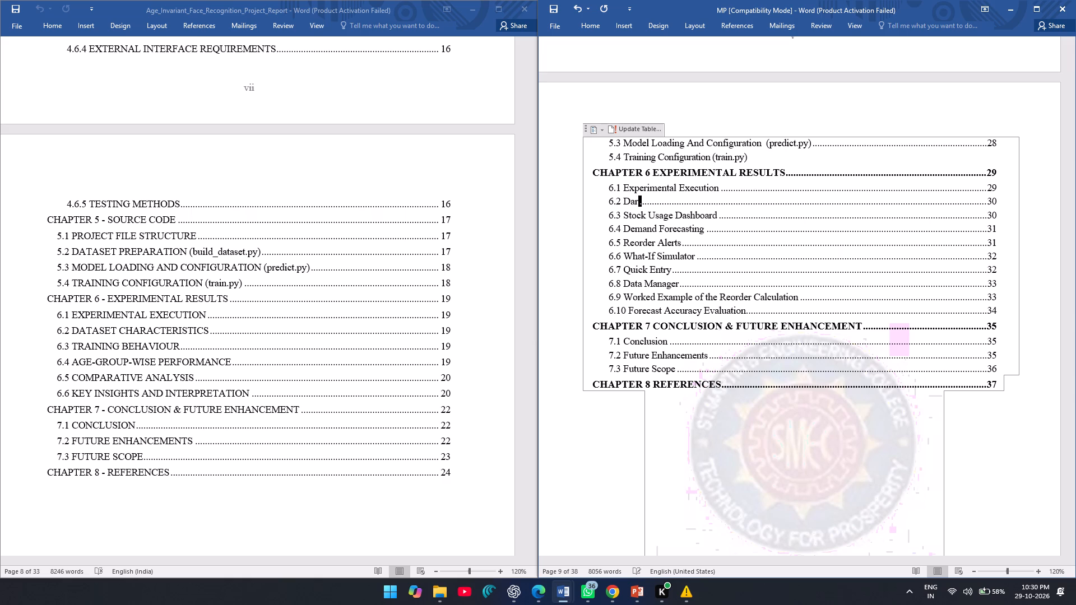
{"action": "key", "text": "t"}
{"action": "type", "text": "aset"}
{"action": "key", "text": "space"}
{"action": "type", "text": "Cha"}
{"action": "key", "text": "r"}
{"action": "type", "text": "act"}
{"action": "type", "text": "eristics"}
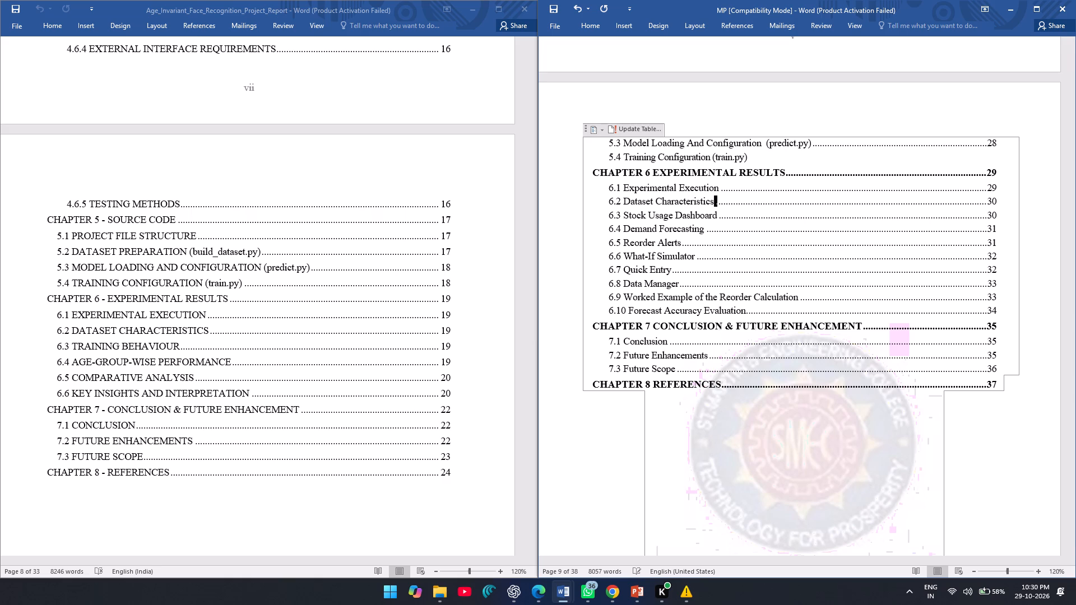
Change the title of entry 6.3 in the MP document's contents to "Training Behaviour".
{"action": "left_click", "coordinate": [718, 215]}
{"action": "key", "text": "BackSpace"}
{"action": "key", "text": "BackSpace"}
{"action": "key", "text": "BackSpace"}
{"action": "key", "text": "BackSpace"}
{"action": "key", "text": "BackSpace"}
{"action": "key", "text": "BackSpace"}
{"action": "key", "text": "BackSpace"}
{"action": "key", "text": "BackSpace"}
{"action": "key", "text": "BackSpace"}
{"action": "key", "text": "BackSpace"}
{"action": "key", "text": "BackSpace"}
{"action": "key", "text": "BackSpace"}
{"action": "key", "text": "BackSpace"}
{"action": "key", "text": "BackSpace"}
{"action": "key", "text": "BackSpace"}
{"action": "key", "text": "BackSpace"}
{"action": "key", "text": "BackSpace"}
{"action": "key", "text": "BackSpace"}
{"action": "key", "text": "BackSpace"}
{"action": "key", "text": "BackSpace"}
{"action": "key", "text": "BackSpace"}
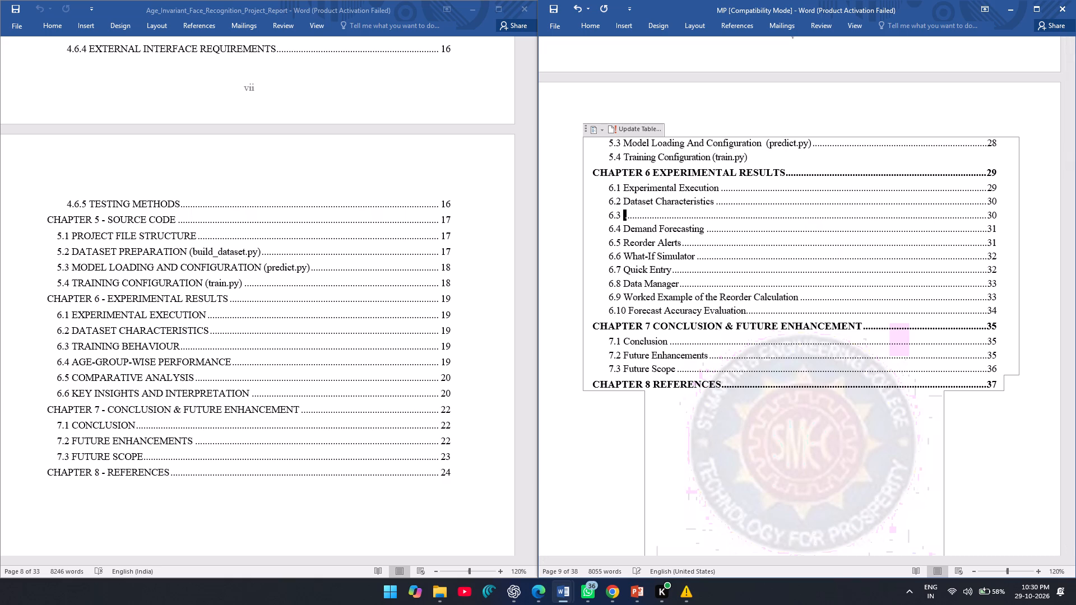
{"action": "type", "text": "Train"}
{"action": "type", "text": "ing"}
{"action": "key", "text": "space"}
{"action": "key", "text": "shift+b"}
{"action": "type", "text": "eh"}
{"action": "key", "text": "a"}
{"action": "type", "text": "viour"}
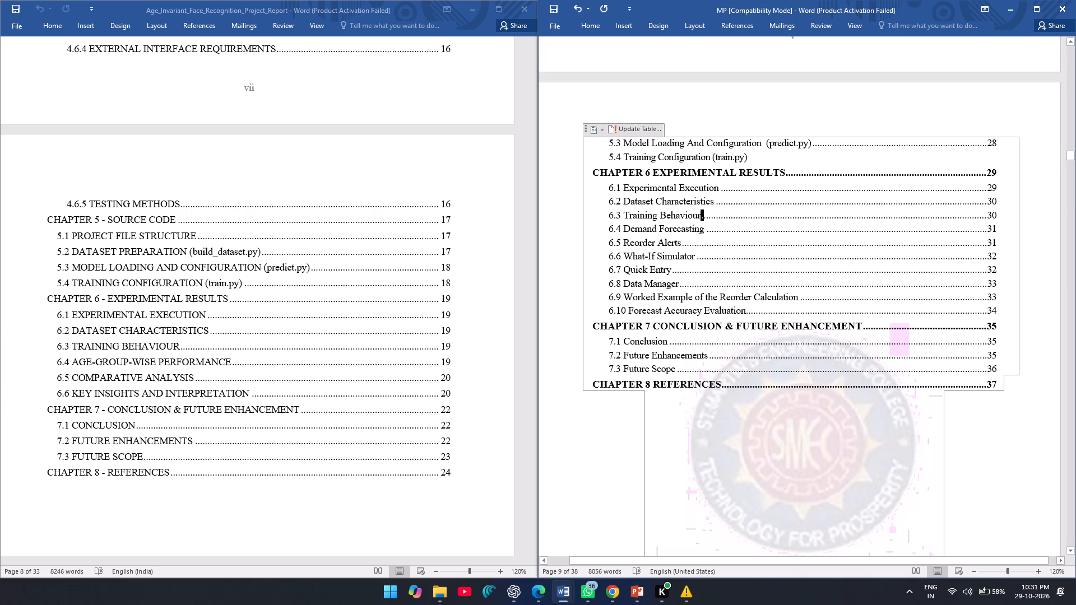
Change the title of entry 6.4 in the MP document's contents to "Ae-Group-Wise Performance".
{"action": "left_click", "coordinate": [704, 229]}
{"action": "key", "text": "BackSpace"}
{"action": "key", "text": "BackSpace"}
{"action": "key", "text": "BackSpace"}
{"action": "key", "text": "BackSpace"}
{"action": "key", "text": "BackSpace"}
{"action": "key", "text": "BackSpace"}
{"action": "key", "text": "BackSpace"}
{"action": "key", "text": "BackSpace"}
{"action": "key", "text": "BackSpace"}
{"action": "key", "text": "BackSpace"}
{"action": "key", "text": "BackSpace"}
{"action": "key", "text": "BackSpace"}
{"action": "key", "text": "BackSpace"}
{"action": "key", "text": "BackSpace"}
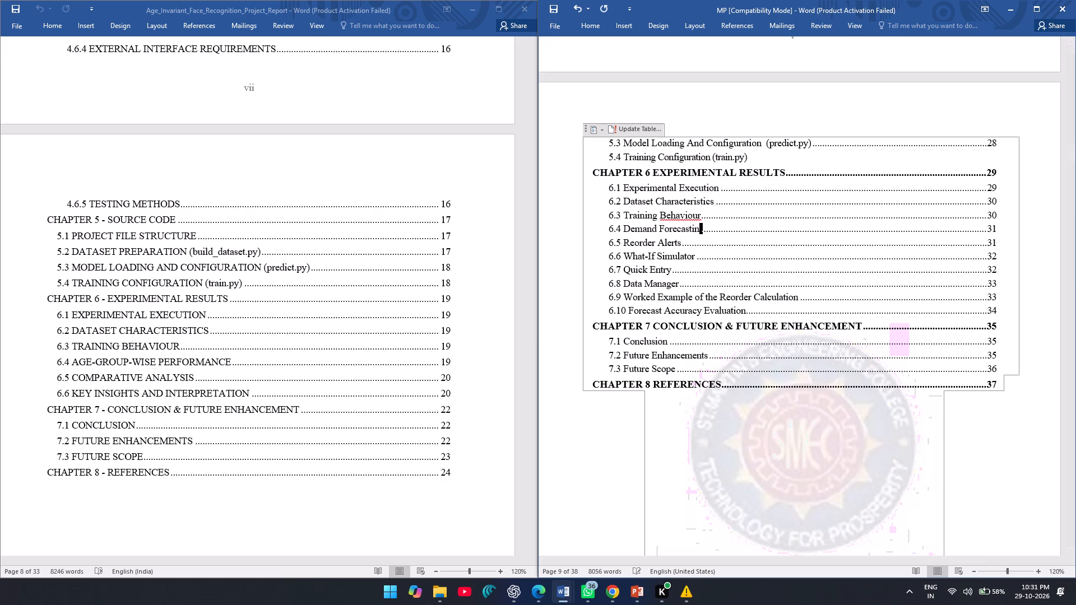
{"action": "key", "text": "BackSpace"}
{"action": "key", "text": "BackSpace"}
{"action": "key", "text": "BackSpace"}
{"action": "key", "text": "BackSpace"}
{"action": "key", "text": "shift+a"}
{"action": "key", "text": "e"}
{"action": "key", "text": "minus"}
{"action": "type", "text": "Gr"}
{"action": "key", "text": "o"}
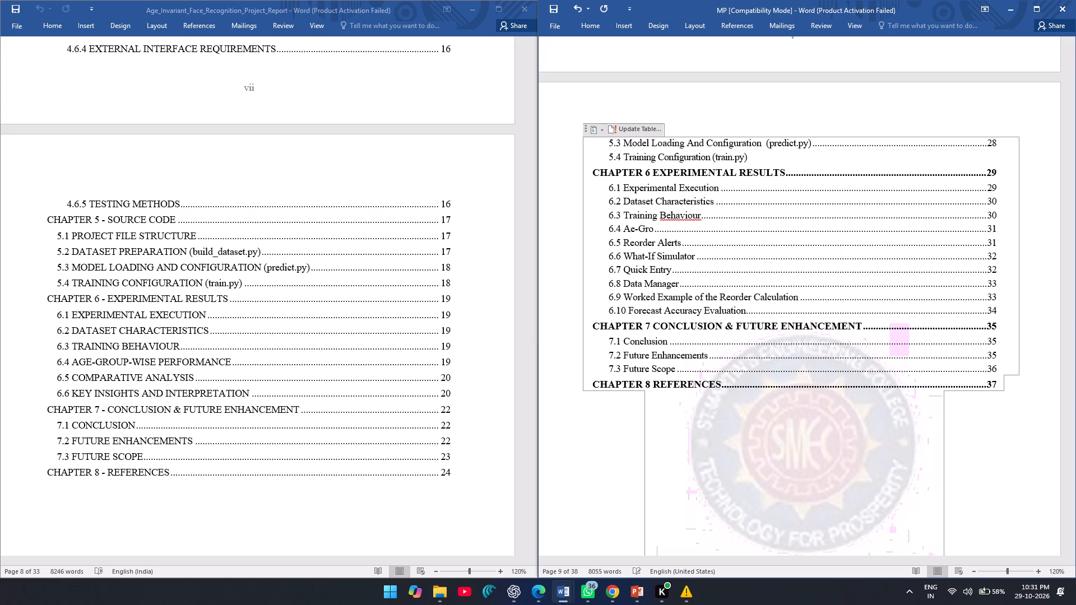
{"action": "key", "text": "BackSpace"}
{"action": "type", "text": "roup"}
{"action": "key", "text": "BackSpace"}
{"action": "key", "text": "BackSpace"}
{"action": "key", "text": "BackSpace"}
{"action": "key", "text": "BackSpace"}
{"action": "type", "text": "oup"}
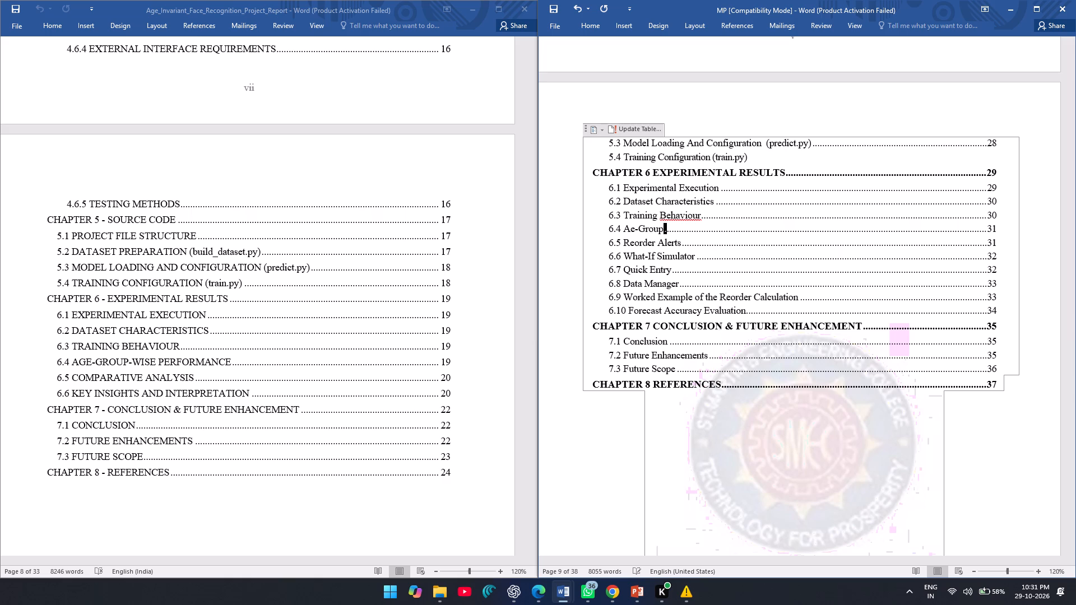
{"action": "key", "text": "minus"}
{"action": "type", "text": "Wise"}
{"action": "key", "text": "space"}
{"action": "key", "text": "shift+p"}
{"action": "type", "text": "er"}
{"action": "type", "text": "formance"}
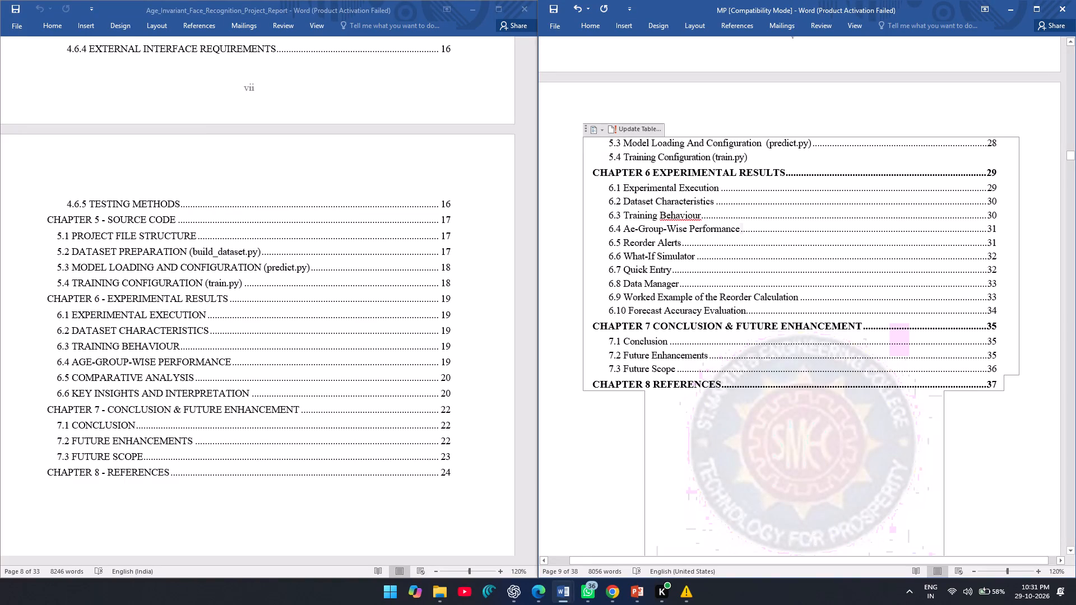
Change the title of entry 6.5 in the MP document's contents to "Comparative Analysis".
{"action": "left_click", "coordinate": [681, 244]}
{"action": "key", "text": "BackSpace"}
{"action": "key", "text": "BackSpace"}
{"action": "key", "text": "BackSpace"}
{"action": "key", "text": "BackSpace"}
{"action": "key", "text": "BackSpace"}
{"action": "key", "text": "BackSpace"}
{"action": "key", "text": "BackSpace"}
{"action": "key", "text": "BackSpace"}
{"action": "key", "text": "BackSpace"}
{"action": "key", "text": "BackSpace"}
{"action": "key", "text": "BackSpace"}
{"action": "key", "text": "BackSpace"}
{"action": "key", "text": "BackSpace"}
{"action": "key", "text": "BackSpace"}
{"action": "key", "text": "BackSpace"}
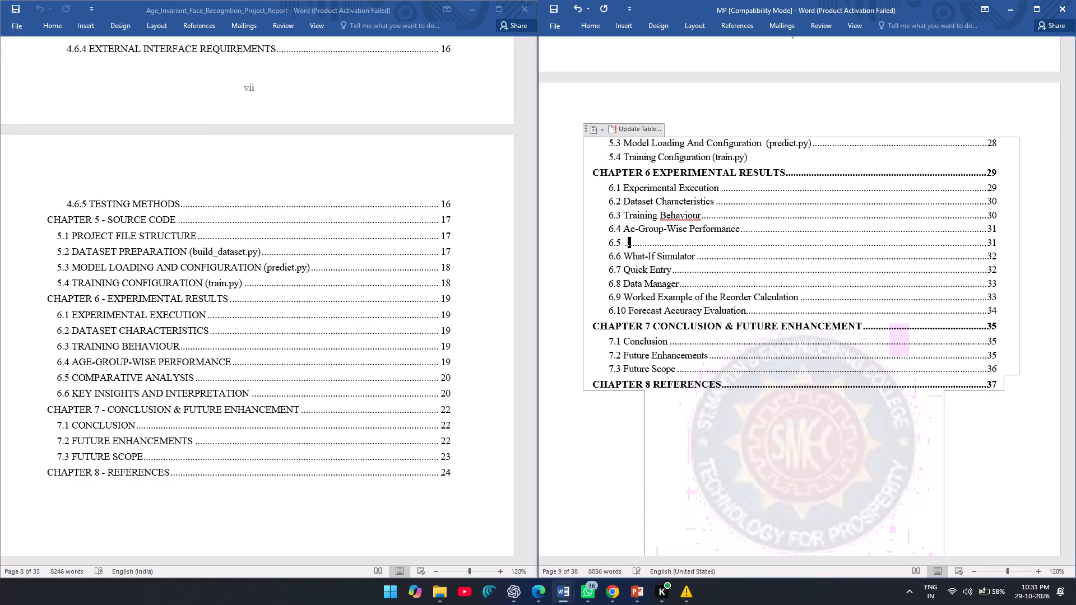
{"action": "key", "text": "ctrl+z"}
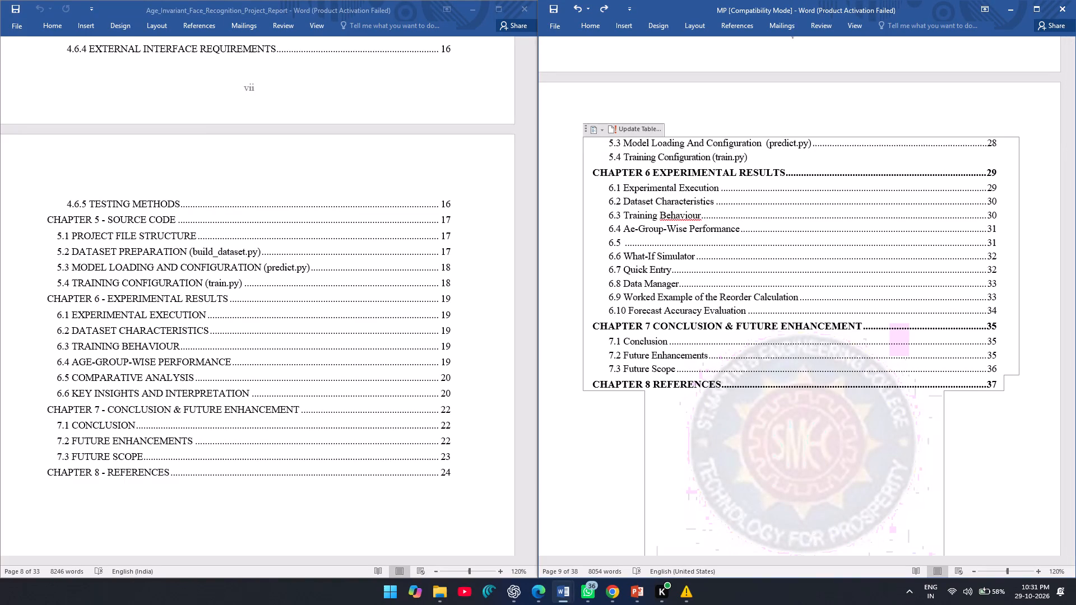
{"action": "type", "text": "Com"}
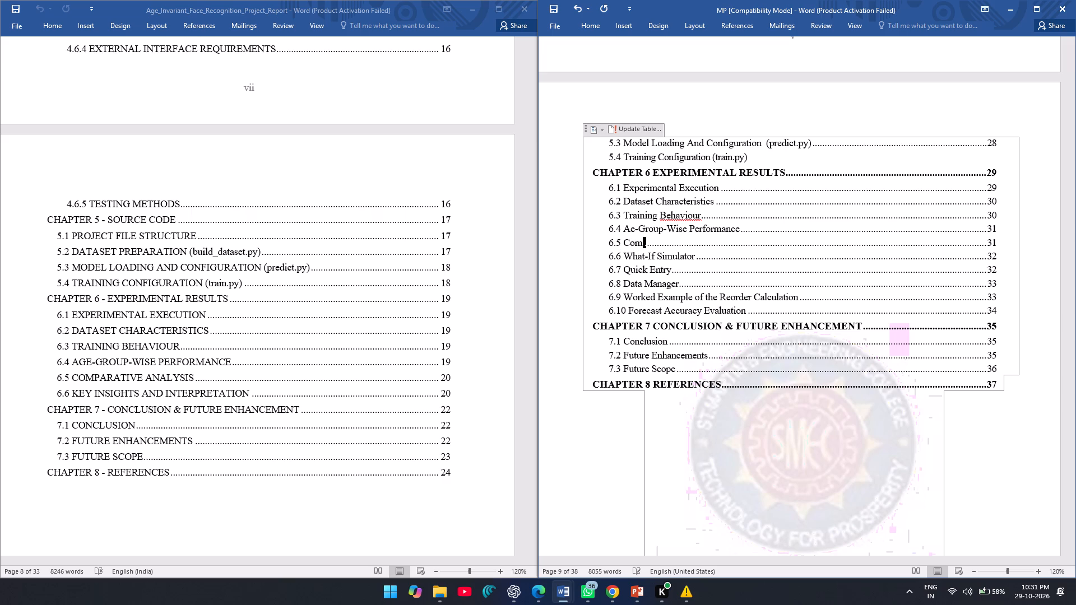
{"action": "type", "text": "pa"}
{"action": "type", "text": "rative"}
{"action": "key", "text": "space"}
{"action": "type", "text": "An"}
{"action": "type", "text": "al"}
{"action": "type", "text": "ysis"}
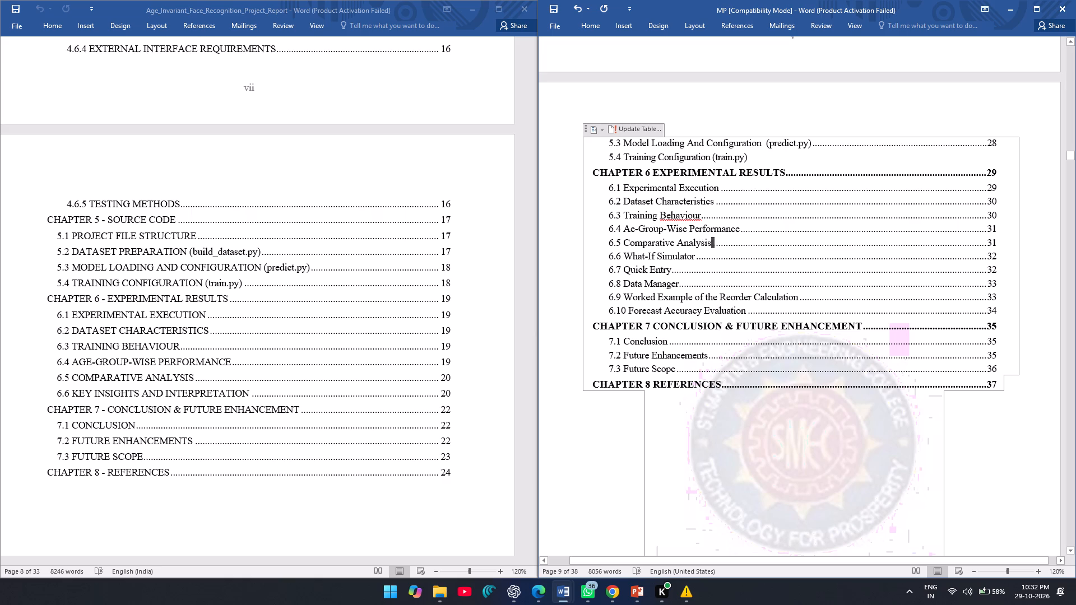
Change the title of entry 6.6 in the MP document's contents to "Key Insights And Interpretation".
{"action": "left_click", "coordinate": [695, 258]}
{"action": "key", "text": "BackSpace"}
{"action": "key", "text": "BackSpace"}
{"action": "key", "text": "BackSpace"}
{"action": "key", "text": "BackSpace"}
{"action": "key", "text": "BackSpace"}
{"action": "key", "text": "BackSpace"}
{"action": "key", "text": "BackSpace"}
{"action": "key", "text": "BackSpace"}
{"action": "key", "text": "BackSpace"}
{"action": "key", "text": "BackSpace"}
{"action": "key", "text": "BackSpace"}
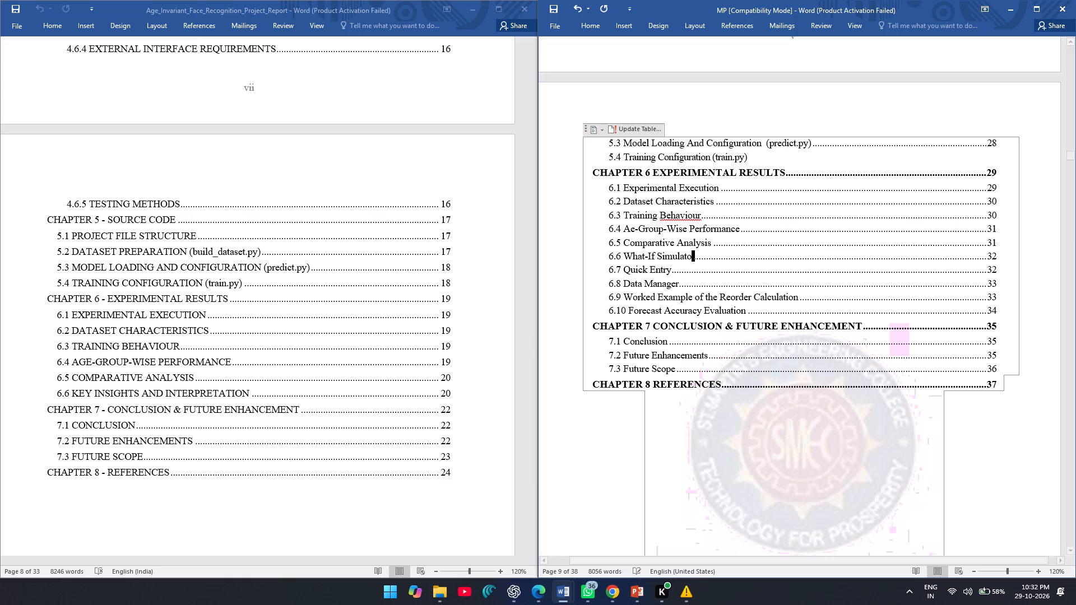
{"action": "key", "text": "BackSpace"}
{"action": "key", "text": "BackSpace"}
{"action": "key", "text": "BackSpace"}
{"action": "key", "text": "BackSpace"}
{"action": "key", "text": "BackSpace"}
{"action": "key", "text": "BackSpace"}
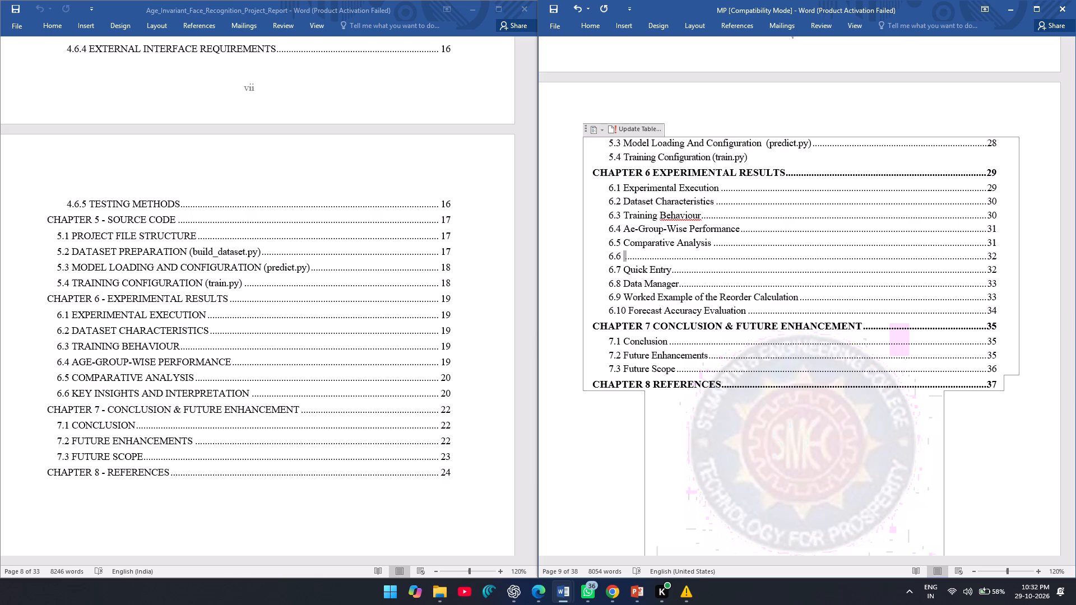
{"action": "type", "text": "Key"}
{"action": "key", "text": "space"}
{"action": "key", "text": "shift+i"}
{"action": "key", "text": "n"}
{"action": "type", "text": "si"}
{"action": "key", "text": "g"}
{"action": "type", "text": "hts And"}
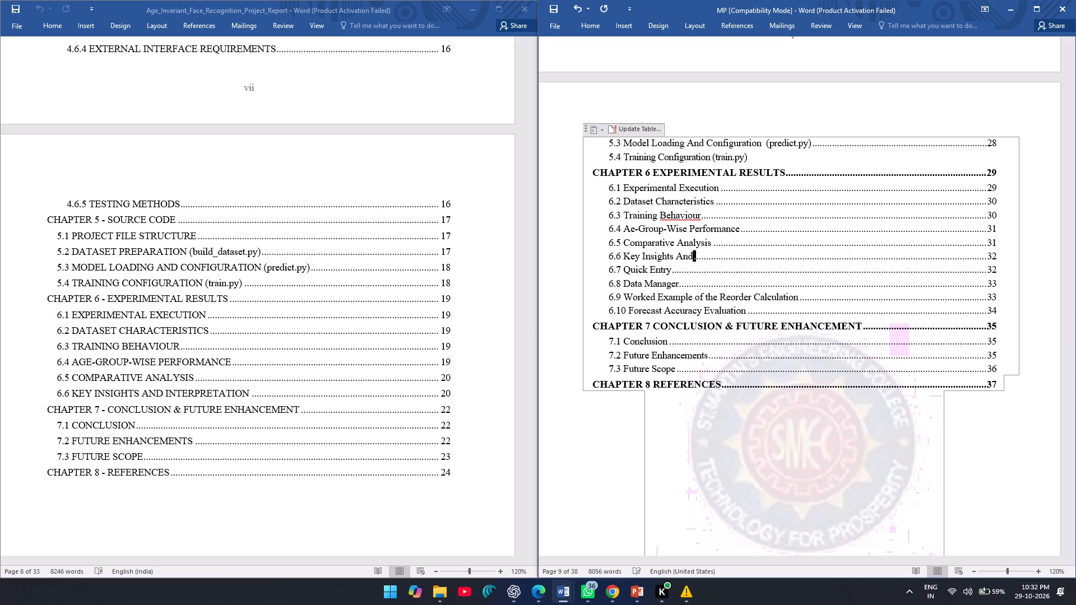
{"action": "key", "text": "space"}
{"action": "key", "text": "shift+i"}
{"action": "key", "text": "n"}
{"action": "type", "text": "ter"}
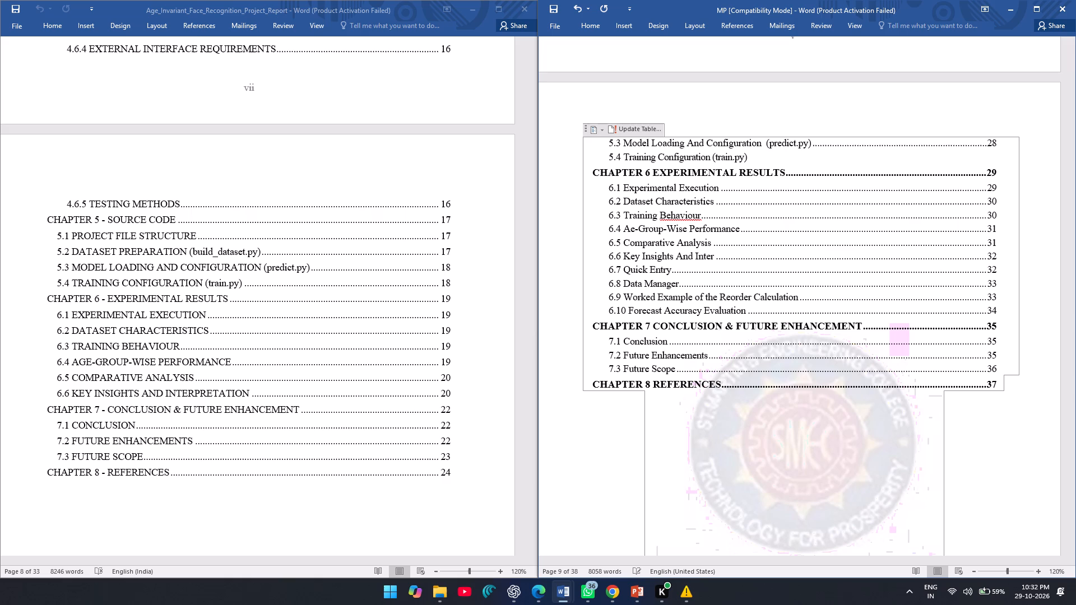
{"action": "key", "text": "p"}
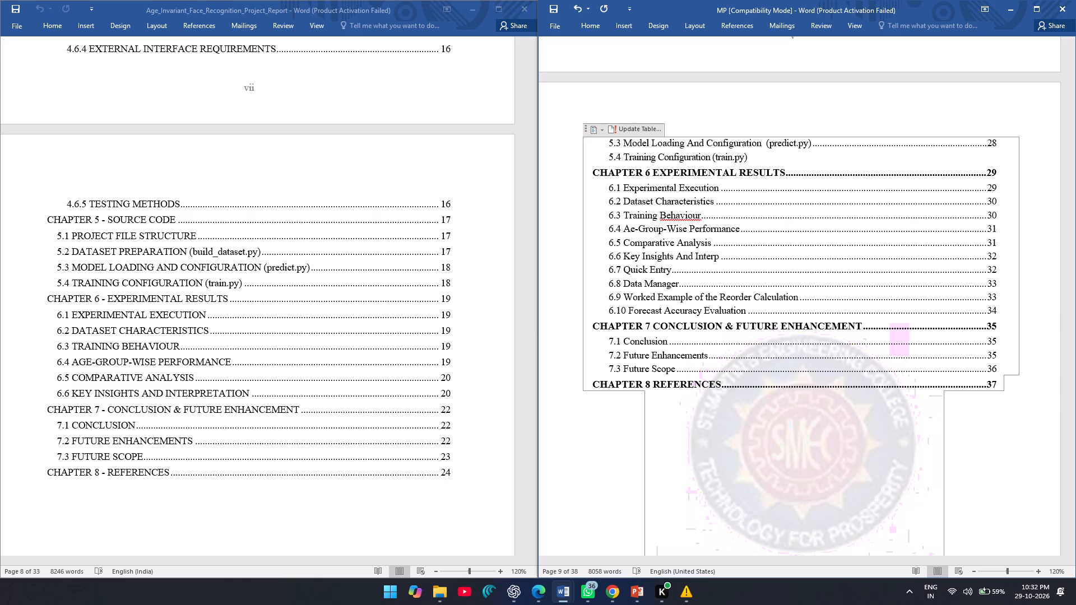
{"action": "left_click", "coordinate": [695, 258]}
{"action": "left_click", "coordinate": [719, 256]}
{"action": "type", "text": "re"}
{"action": "type", "text": "tation"}
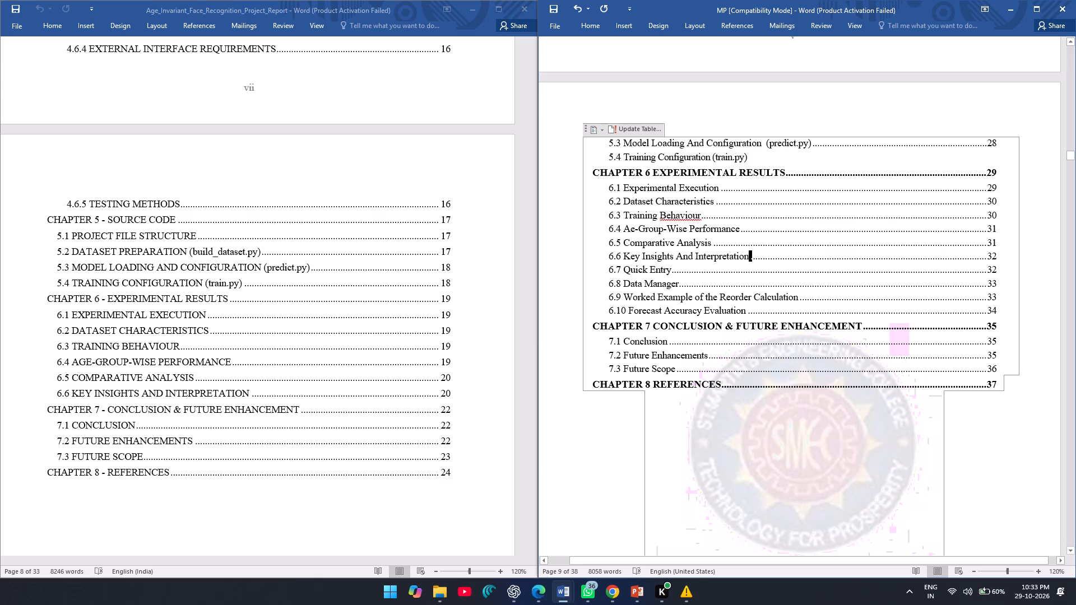
Delete the "Quick Entry" line from chapter 6 of the MP document's contents, undoing any excess deletion in entry 6.6.
{"action": "left_click", "coordinate": [999, 269]}
{"action": "key", "text": "BackSpace"}
{"action": "key", "text": "BackSpace"}
{"action": "key", "text": "BackSpace"}
{"action": "key", "text": "BackSpace"}
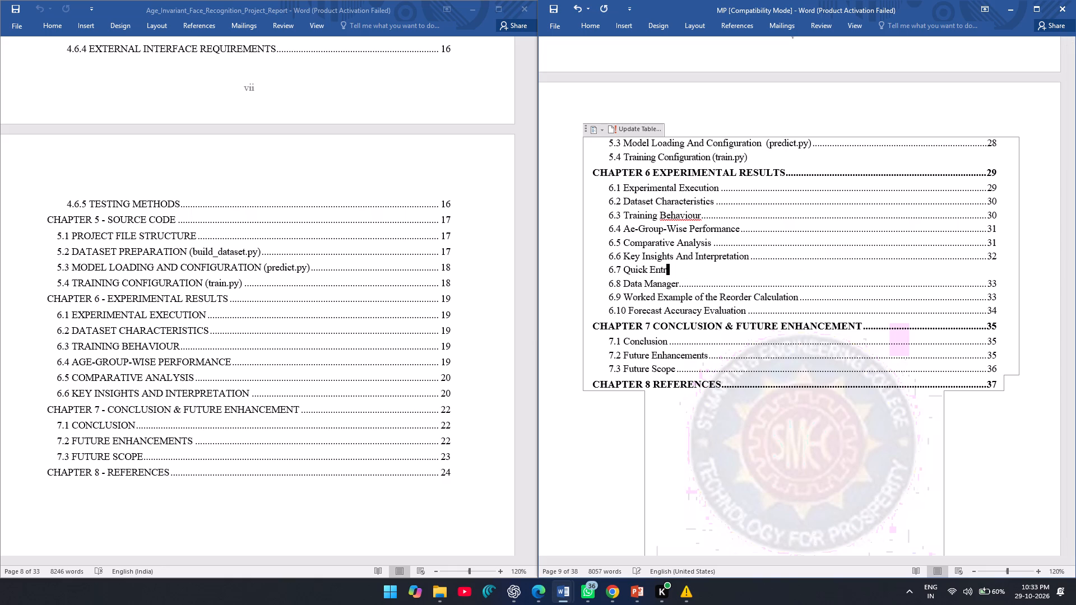
{"action": "key", "text": "BackSpace"}
{"action": "key", "text": "BackSpace"}
{"action": "key", "text": "BackSpace"}
{"action": "key", "text": "BackSpace"}
{"action": "key", "text": "BackSpace"}
{"action": "key", "text": "BackSpace"}
{"action": "key", "text": "BackSpace"}
{"action": "key", "text": "BackSpace"}
{"action": "key", "text": "BackSpace"}
{"action": "key", "text": "BackSpace"}
{"action": "key", "text": "BackSpace"}
{"action": "key", "text": "BackSpace"}
{"action": "key", "text": "BackSpace"}
{"action": "key", "text": "BackSpace"}
{"action": "key", "text": "BackSpace"}
{"action": "key", "text": "BackSpace"}
{"action": "key", "text": "BackSpace"}
{"action": "key", "text": "BackSpace"}
{"action": "key", "text": "BackSpace"}
{"action": "key", "text": "BackSpace"}
{"action": "key", "text": "BackSpace"}
{"action": "key", "text": "BackSpace"}
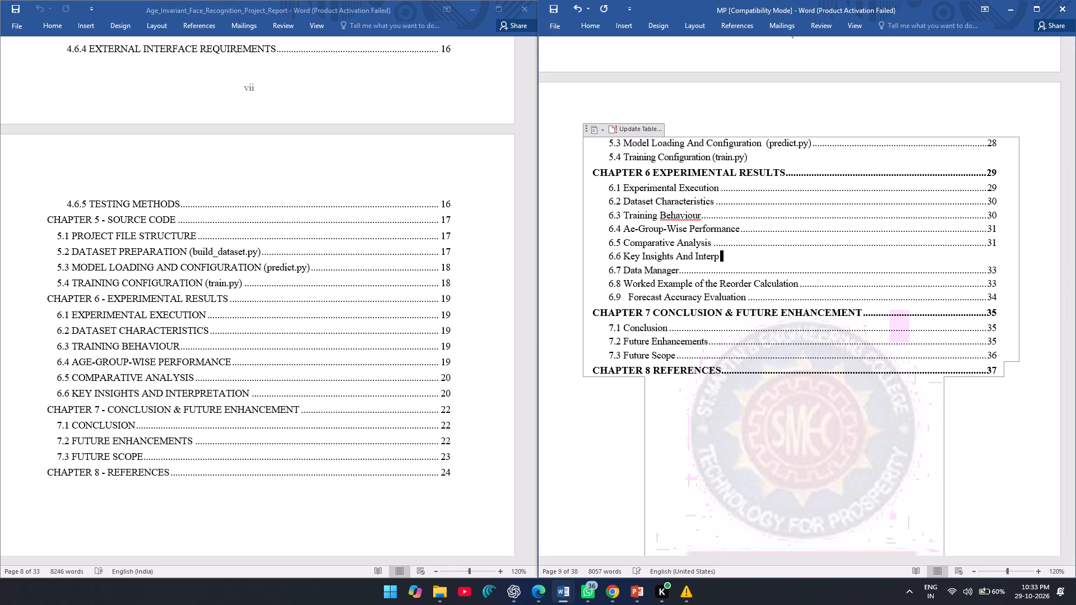
{"action": "key", "text": "BackSpace"}
{"action": "key", "text": "ctrl+z"}
{"action": "key", "text": "ctrl+z"}
{"action": "key", "text": "ctrl+z"}
{"action": "key", "text": "ctrl+z"}
{"action": "key", "text": "ctrl+z"}
{"action": "key", "text": "ctrl+z"}
{"action": "key", "text": "ctrl+z"}
{"action": "key", "text": "ctrl+z"}
{"action": "key", "text": "ctrl+z"}
{"action": "key", "text": "ctrl+z"}
{"action": "key", "text": "ctrl+z"}
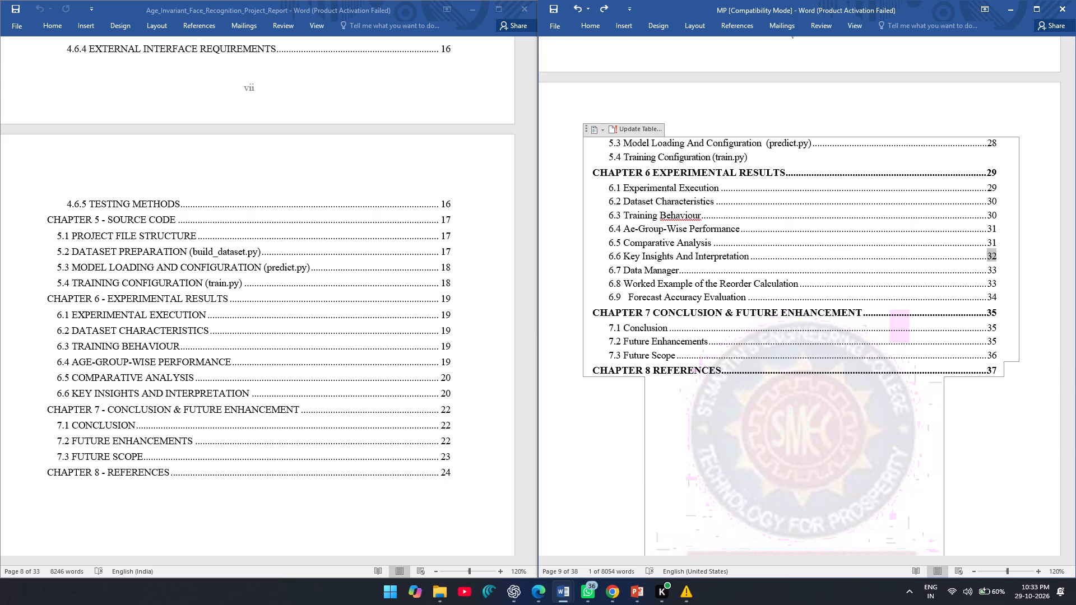
Delete the Forecast Accuracy Evaluation, Worked Example of the Reorder Calculation and Data Manager lines after entry 6.6 in the MP document's contents.
{"action": "left_click", "coordinate": [999, 298]}
{"action": "key", "text": "BackSpace"}
{"action": "key", "text": "BackSpace"}
{"action": "key", "text": "BackSpace"}
{"action": "key", "text": "BackSpace"}
{"action": "key", "text": "BackSpace"}
{"action": "key", "text": "BackSpace"}
{"action": "key", "text": "BackSpace"}
{"action": "key", "text": "BackSpace"}
{"action": "key", "text": "BackSpace"}
{"action": "key", "text": "BackSpace"}
{"action": "key", "text": "BackSpace"}
{"action": "key", "text": "BackSpace"}
{"action": "key", "text": "BackSpace"}
{"action": "key", "text": "BackSpace"}
{"action": "key", "text": "BackSpace"}
{"action": "key", "text": "BackSpace"}
{"action": "key", "text": "BackSpace"}
{"action": "key", "text": "BackSpace"}
{"action": "key", "text": "BackSpace"}
{"action": "key", "text": "BackSpace"}
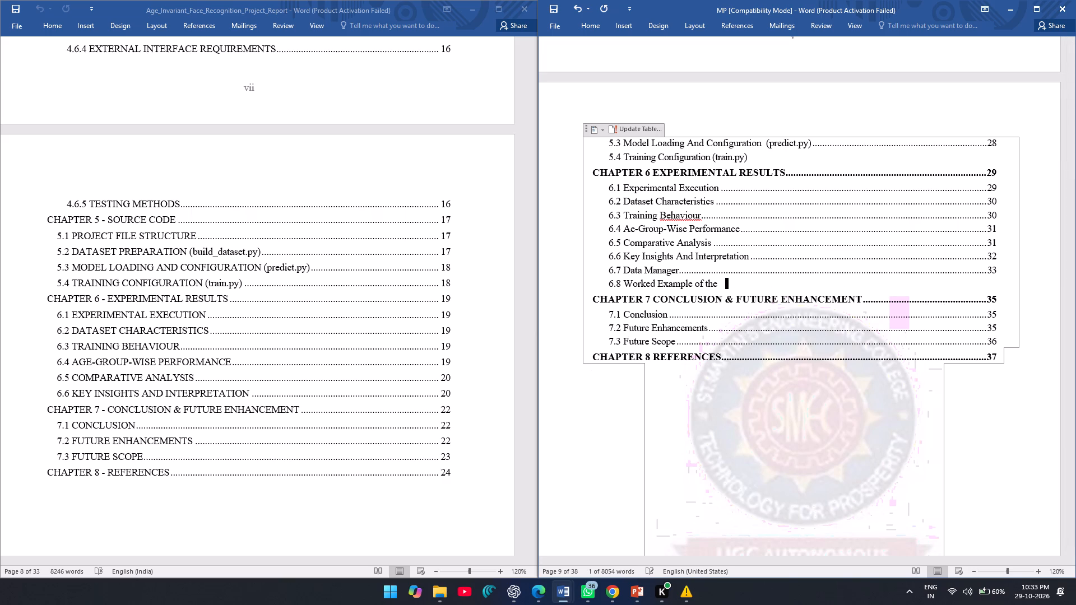
{"action": "key", "text": "BackSpace"}
{"action": "key", "text": "BackSpace"}
{"action": "key", "text": "BackSpace"}
{"action": "key", "text": "BackSpace"}
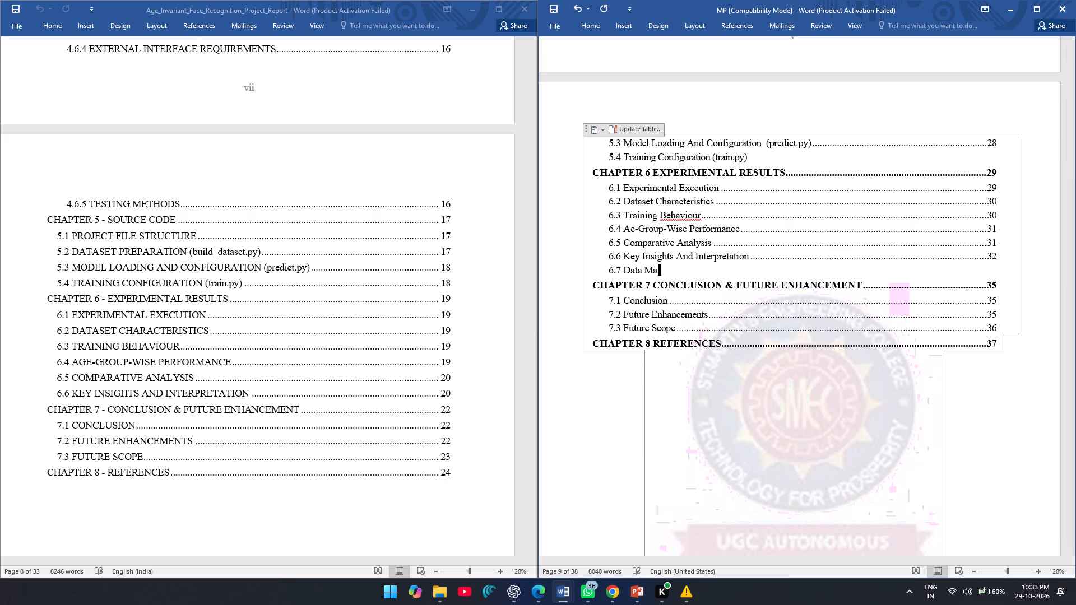
{"action": "key", "text": "BackSpace"}
{"action": "key", "text": "BackSpace"}
{"action": "key", "text": "BackSpace"}
{"action": "key", "text": "BackSpace"}
{"action": "key", "text": "BackSpace"}
{"action": "key", "text": "BackSpace"}
{"action": "key", "text": "BackSpace"}
{"action": "key", "text": "BackSpace"}
{"action": "key", "text": "BackSpace"}
{"action": "key", "text": "BackSpace"}
{"action": "key", "text": "BackSpace"}
{"action": "key", "text": "BackSpace"}
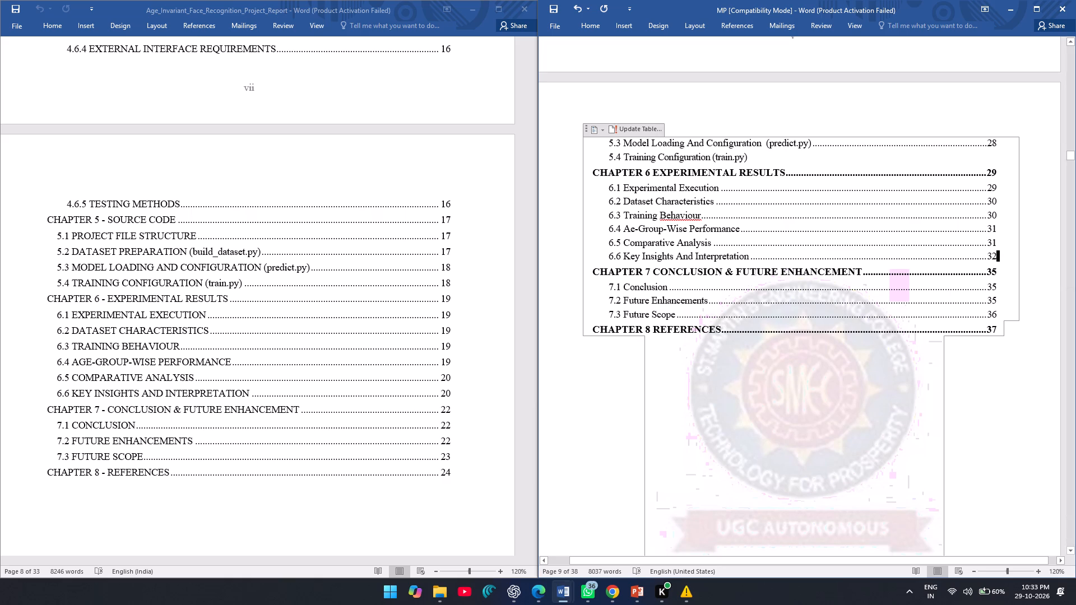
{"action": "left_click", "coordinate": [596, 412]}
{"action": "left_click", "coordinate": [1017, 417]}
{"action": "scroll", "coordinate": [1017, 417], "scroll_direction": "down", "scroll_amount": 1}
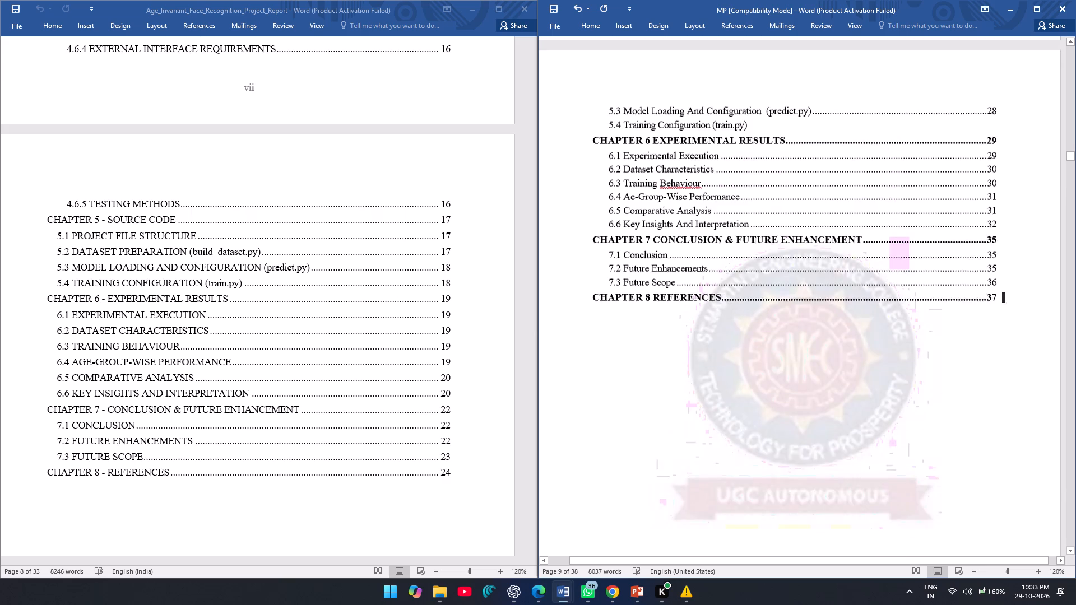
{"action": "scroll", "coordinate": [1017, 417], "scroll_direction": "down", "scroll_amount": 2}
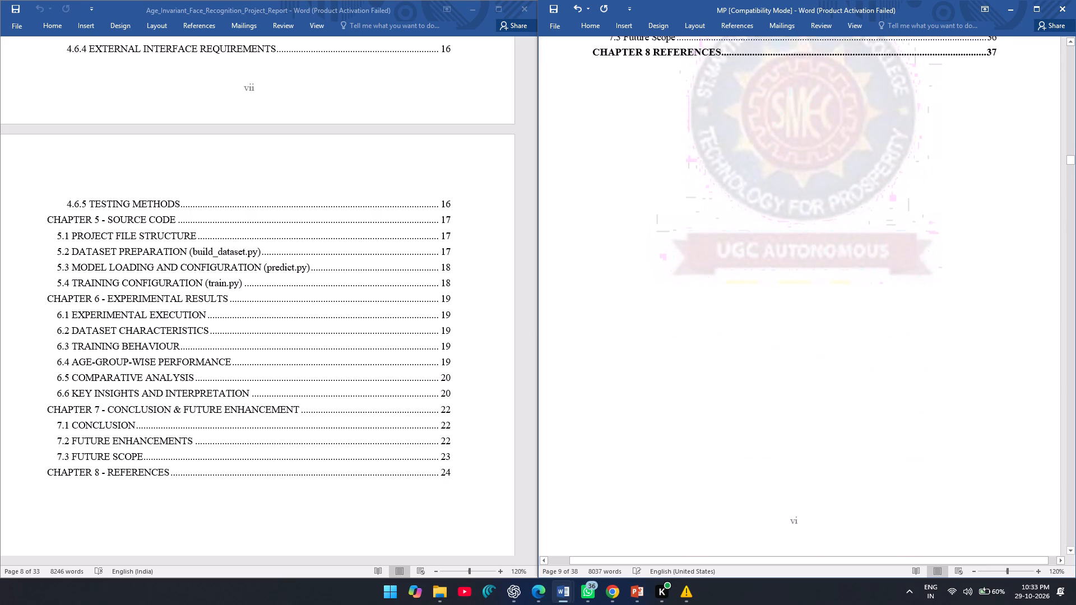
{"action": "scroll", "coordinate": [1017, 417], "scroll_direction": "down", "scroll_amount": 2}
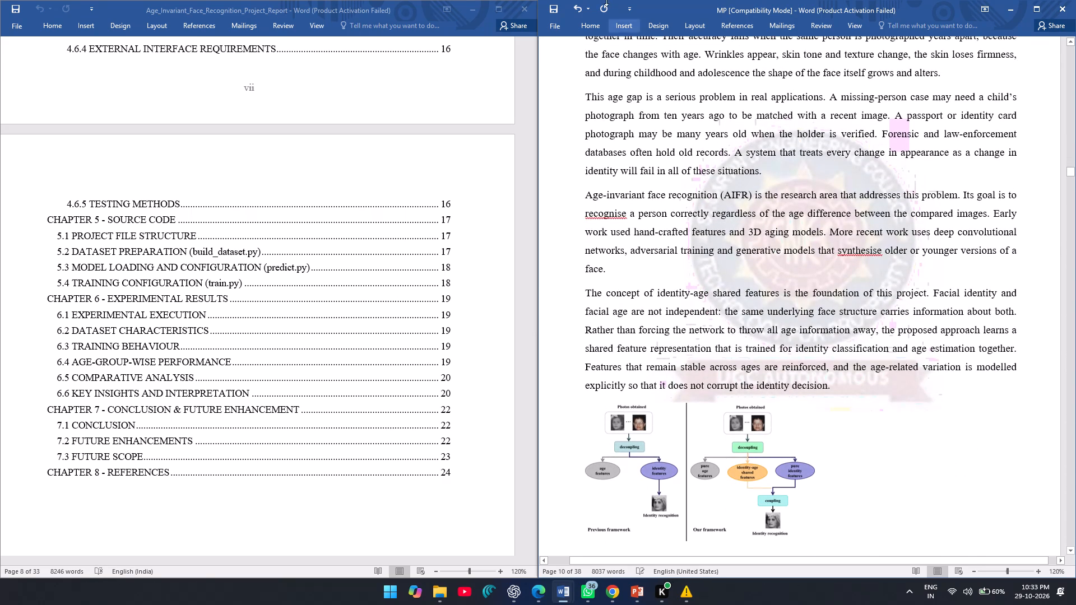
Close the Age_Invariant_Face_Recognition_Project_Report document without saving its changes.
{"action": "left_click", "coordinate": [491, 10]}
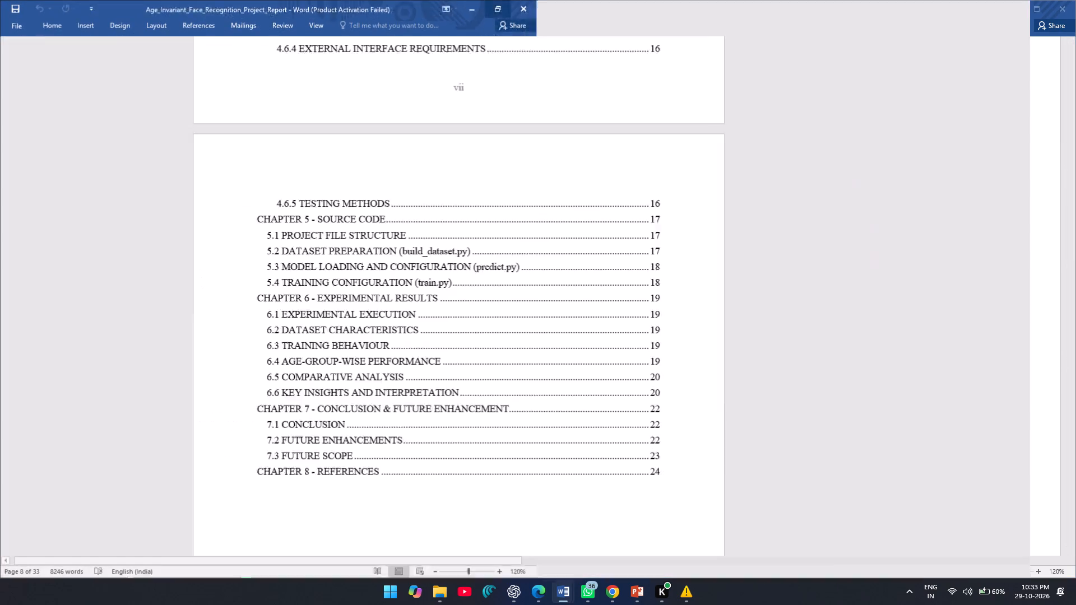
{"action": "left_click", "coordinate": [1075, 3]}
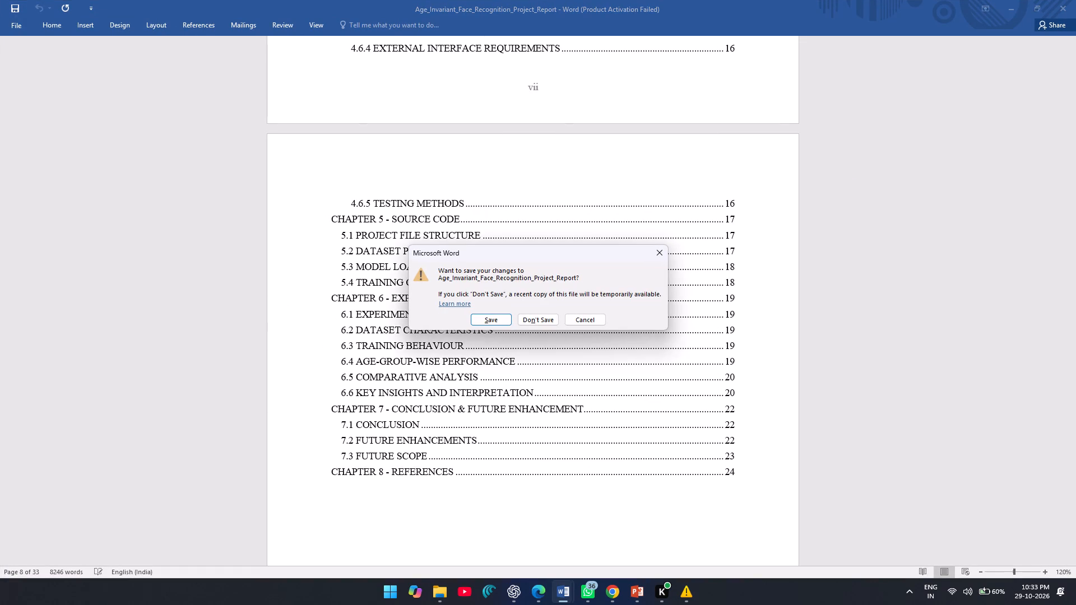
{"action": "left_click", "coordinate": [532, 315]}
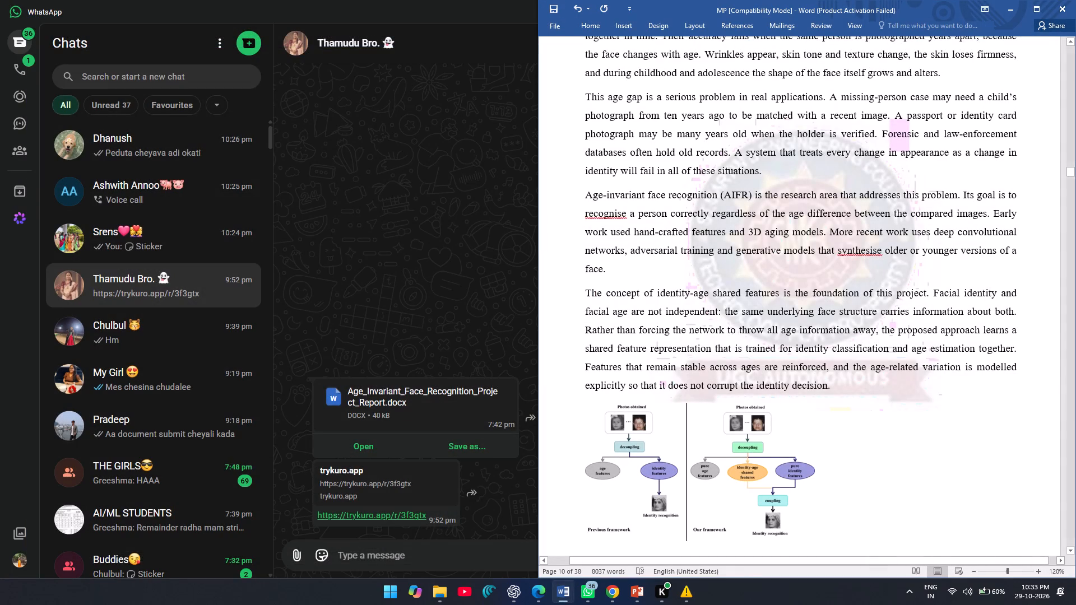
Maximize the MP document and look through its pages from the title page to the references.
{"action": "left_click", "coordinate": [1040, 6]}
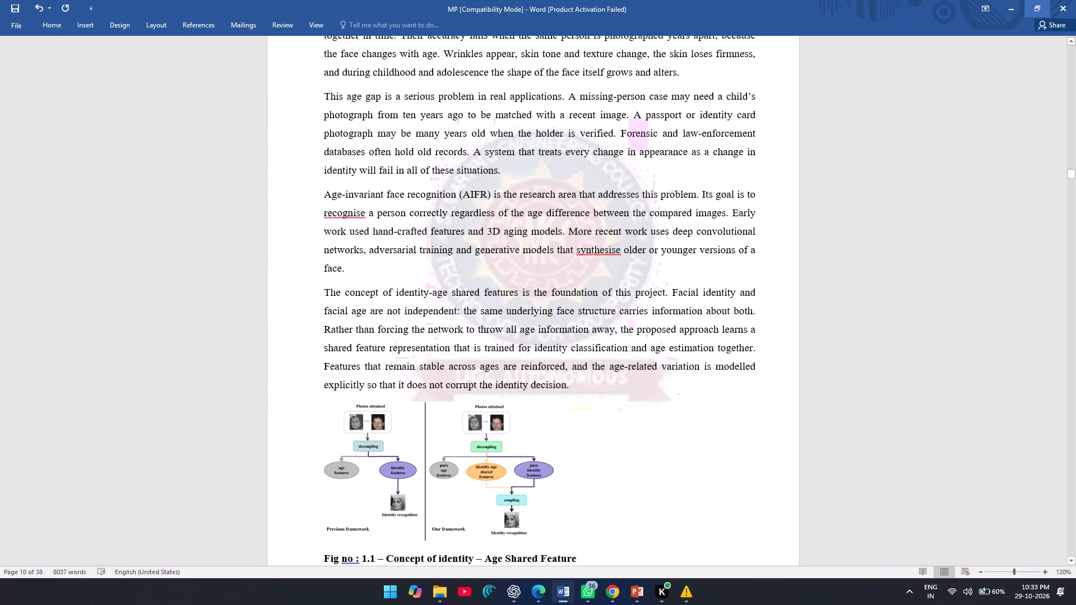
{"action": "scroll", "coordinate": [589, 265], "scroll_direction": "up", "scroll_amount": 10}
{"action": "scroll", "coordinate": [589, 265], "scroll_direction": "down", "scroll_amount": 3}
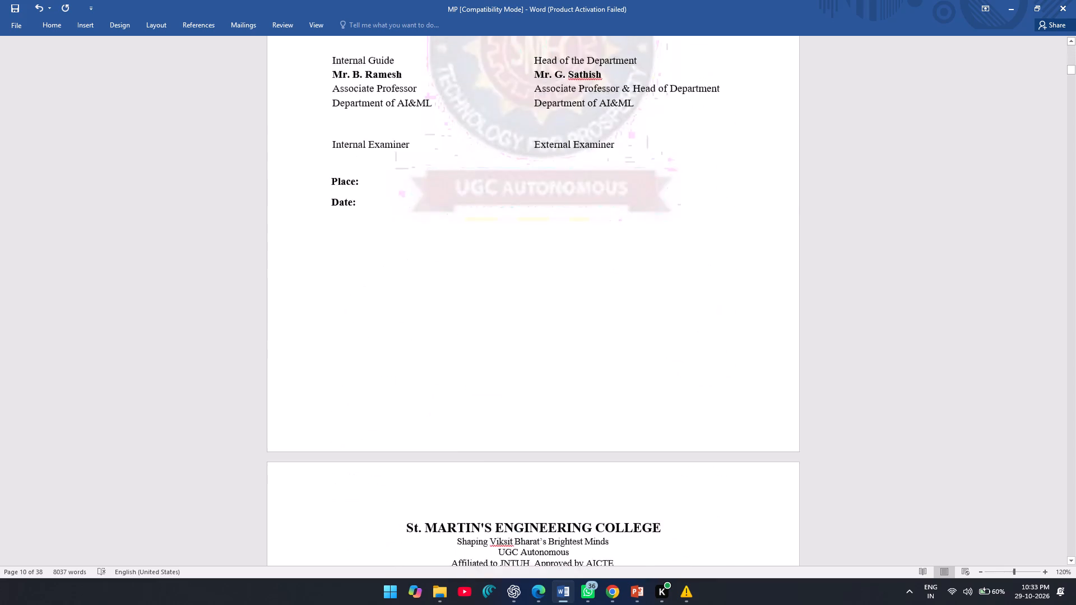
{"action": "scroll", "coordinate": [589, 265], "scroll_direction": "down", "scroll_amount": 4}
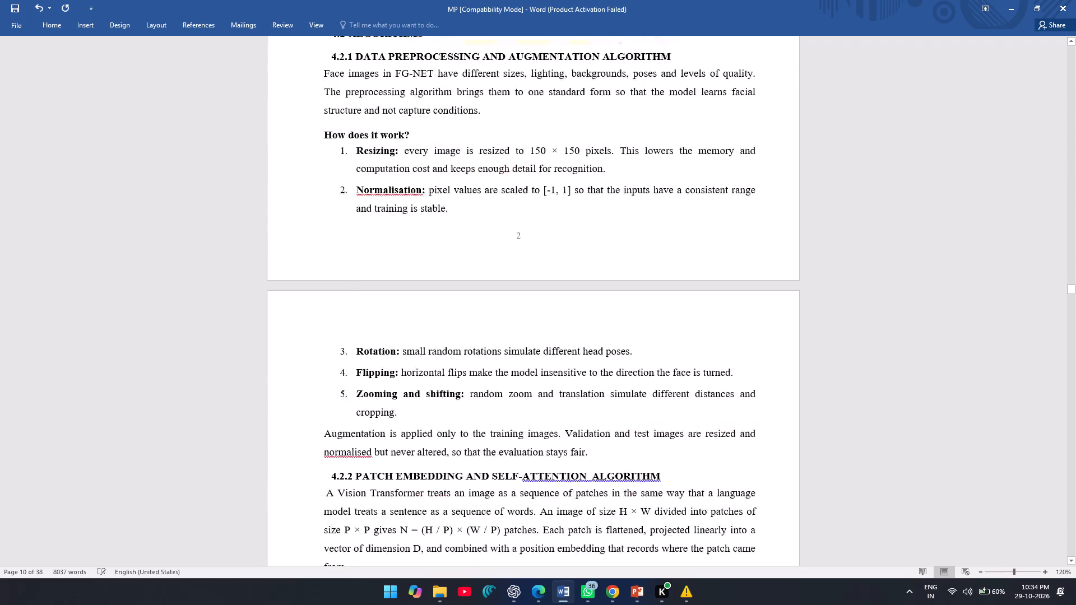
{"action": "scroll", "coordinate": [589, 265], "scroll_direction": "down", "scroll_amount": 13}
{"action": "scroll", "coordinate": [589, 265], "scroll_direction": "up", "scroll_amount": 5}
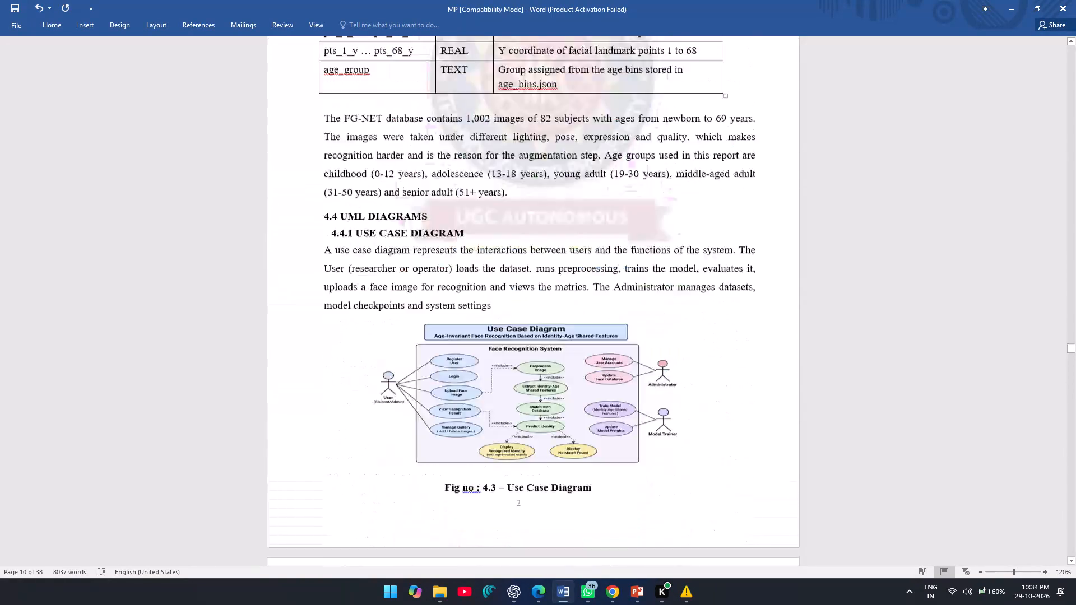
{"action": "scroll", "coordinate": [589, 265], "scroll_direction": "up", "scroll_amount": 1}
{"action": "scroll", "coordinate": [589, 265], "scroll_direction": "down", "scroll_amount": 6}
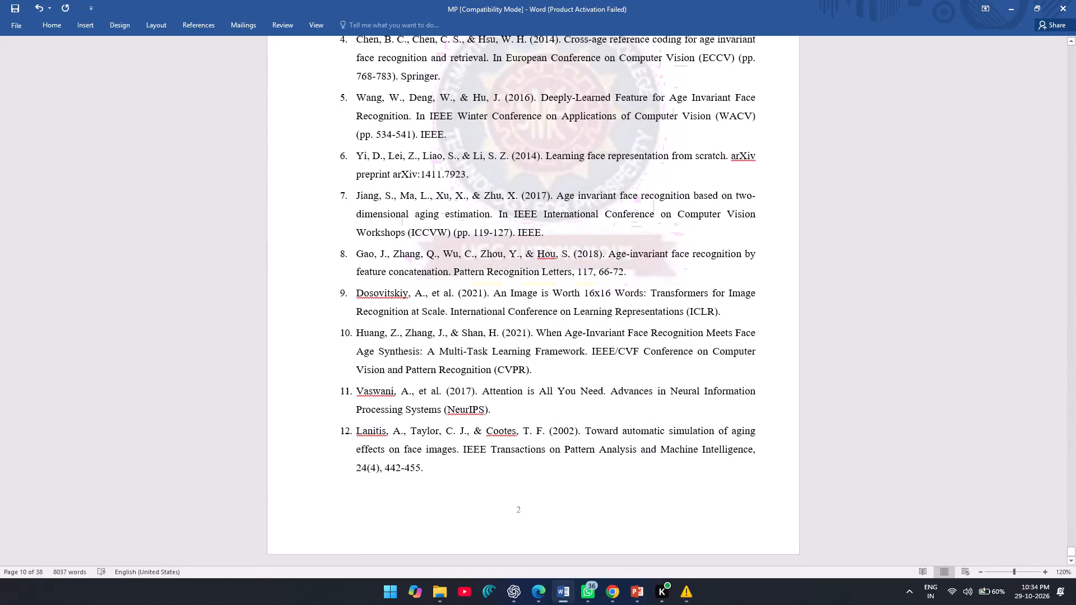
{"action": "scroll", "coordinate": [589, 265], "scroll_direction": "up", "scroll_amount": 10}
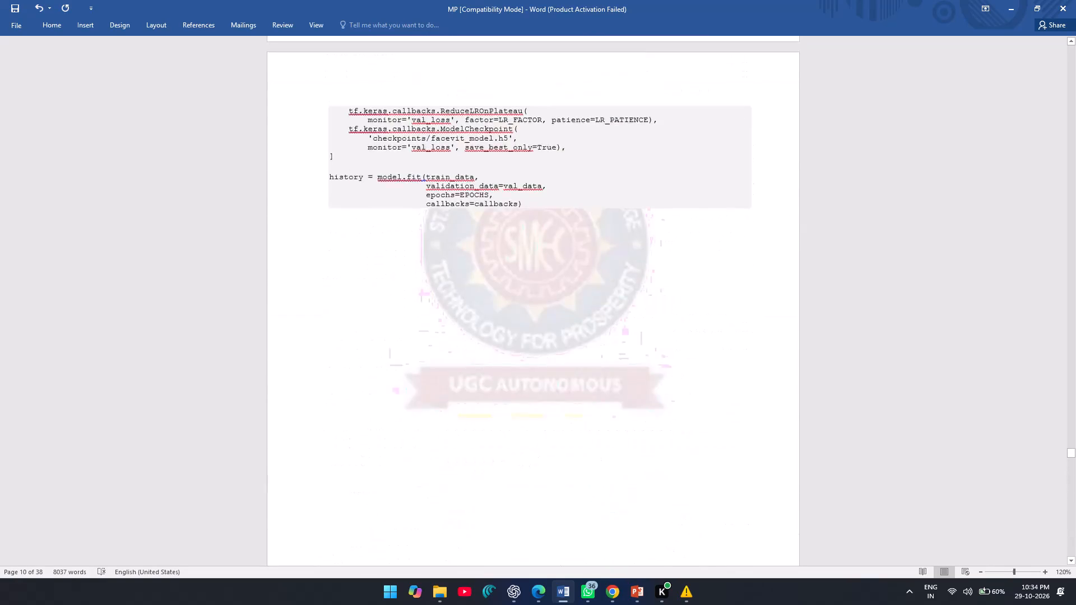
{"action": "scroll", "coordinate": [589, 265], "scroll_direction": "up", "scroll_amount": 20}
{"action": "scroll", "coordinate": [589, 265], "scroll_direction": "up", "scroll_amount": 20}
{"action": "scroll", "coordinate": [589, 265], "scroll_direction": "up", "scroll_amount": 20}
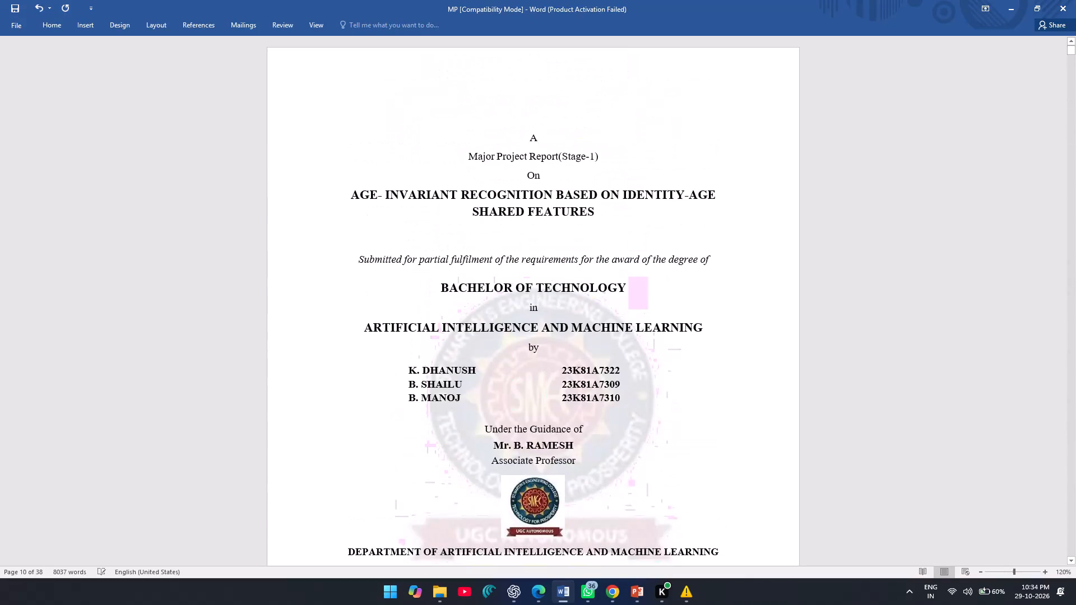
Save the report to the Desktop as a Word Document named MP, replacing the existing file of that name.
{"action": "left_click", "coordinate": [17, 24]}
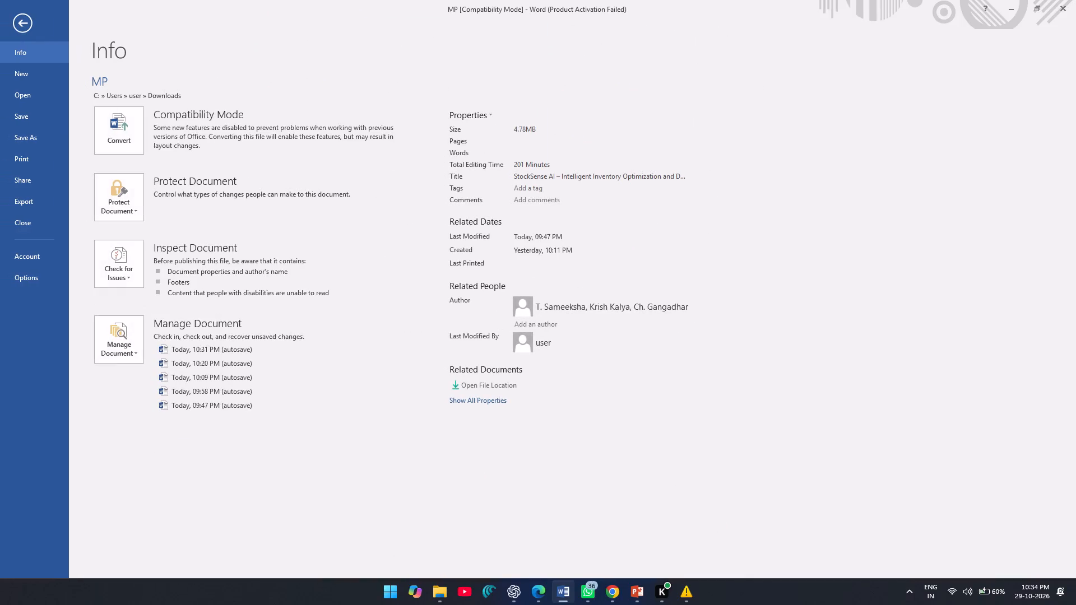
{"action": "left_click", "coordinate": [22, 139]}
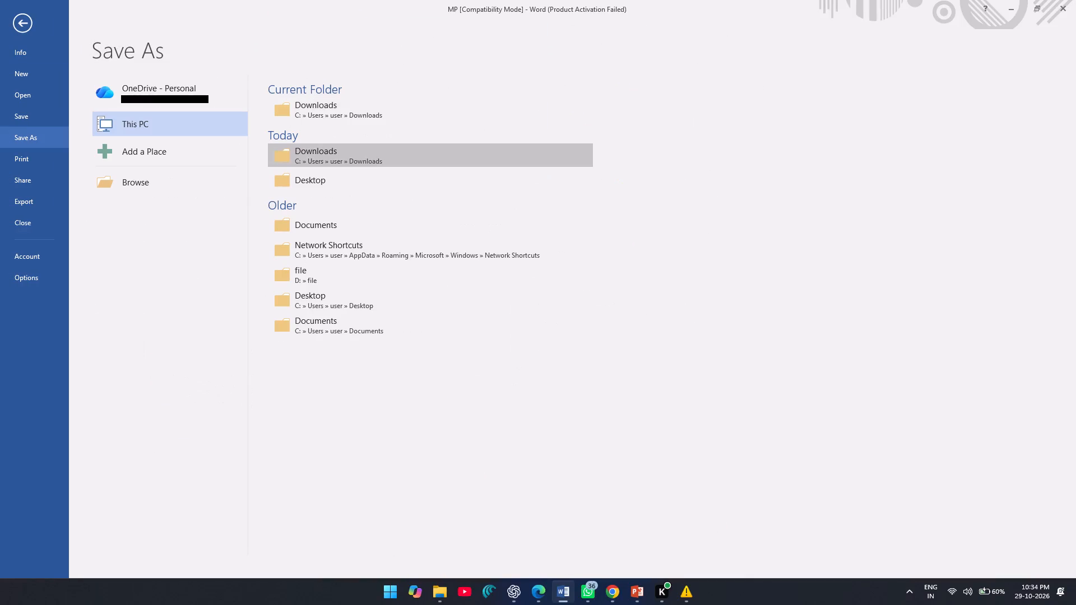
{"action": "left_click", "coordinate": [312, 173]}
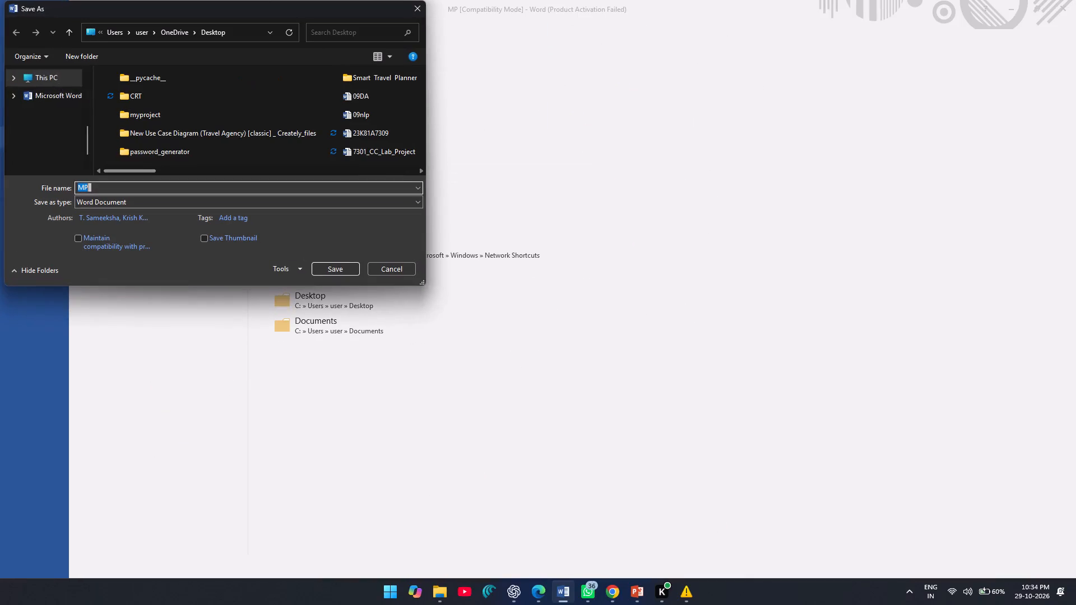
{"action": "left_click", "coordinate": [127, 185]}
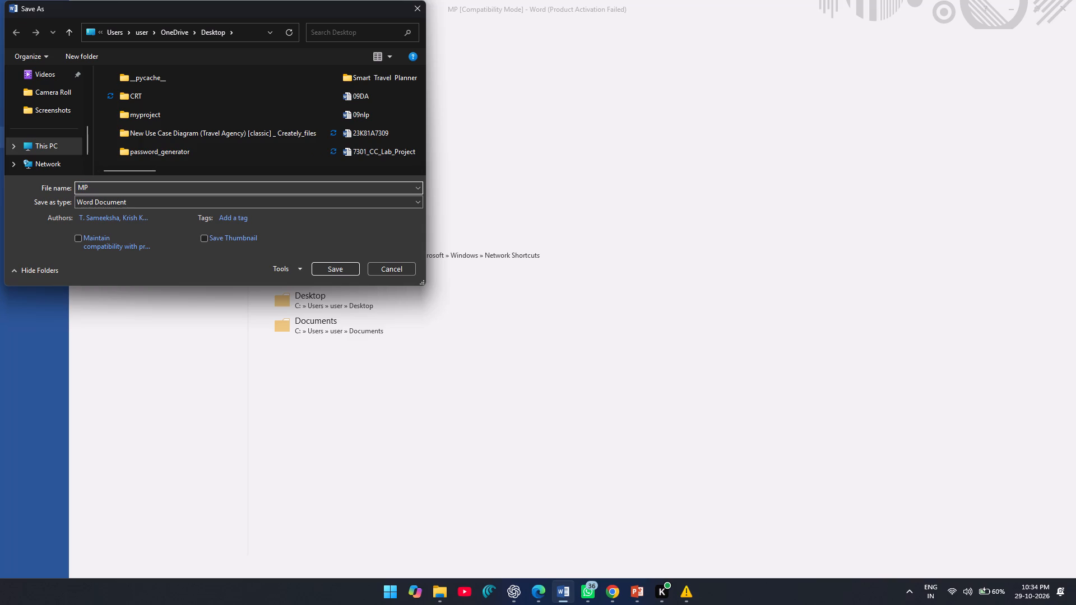
{"action": "scroll", "coordinate": [47, 133], "scroll_direction": "down", "scroll_amount": 2}
{"action": "scroll", "coordinate": [47, 133], "scroll_direction": "up", "scroll_amount": 2}
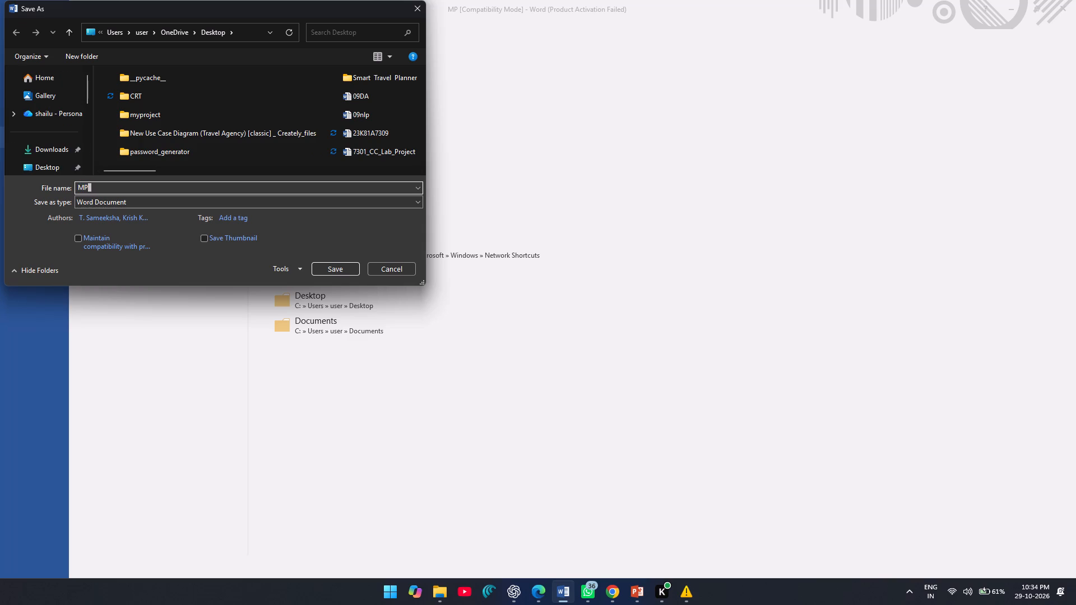
{"action": "left_click", "coordinate": [50, 159]}
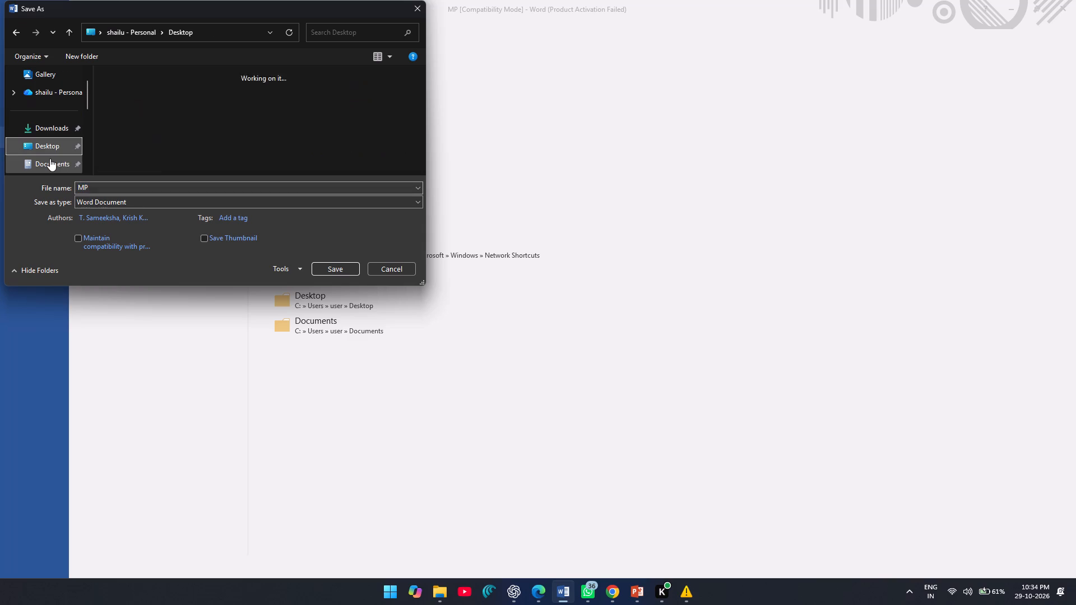
{"action": "left_click", "coordinate": [333, 267]}
{"action": "left_click", "coordinate": [521, 316]}
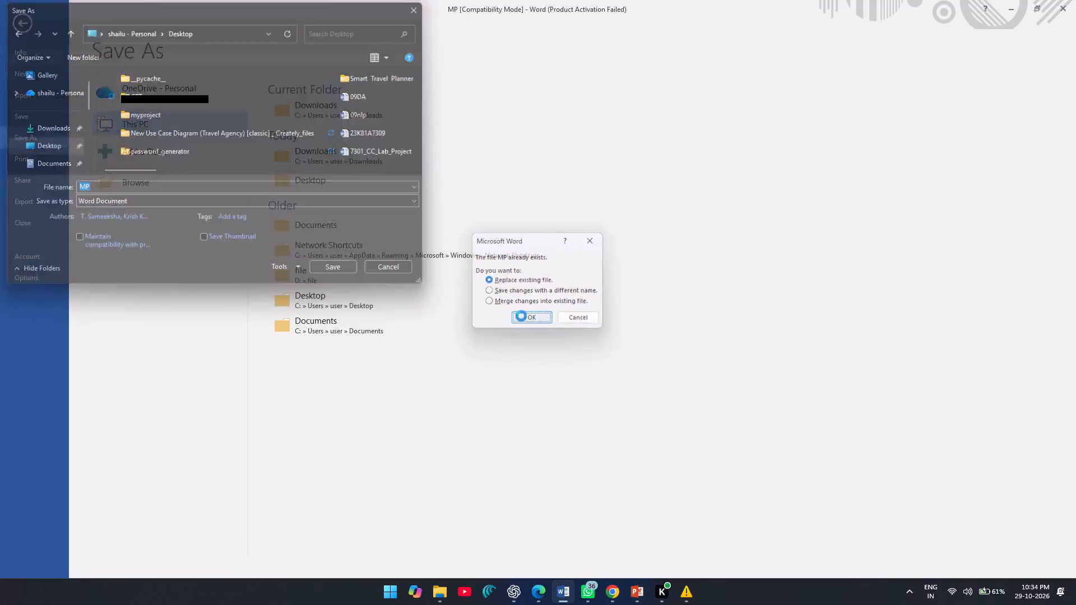
{"action": "left_click", "coordinate": [581, 318]}
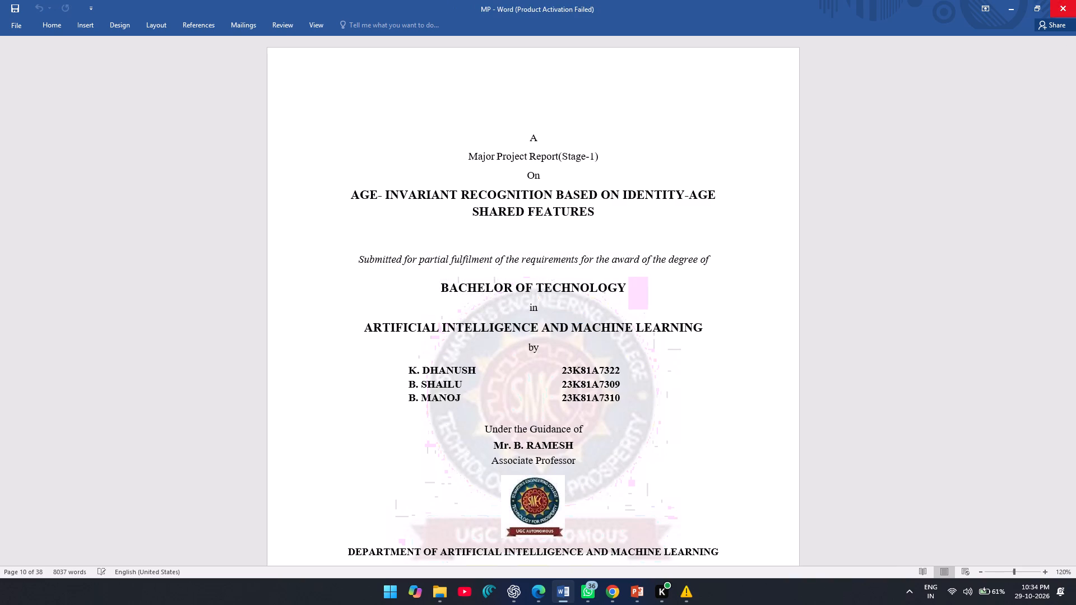
Close the saved MP document.
{"action": "left_click", "coordinate": [1061, 4]}
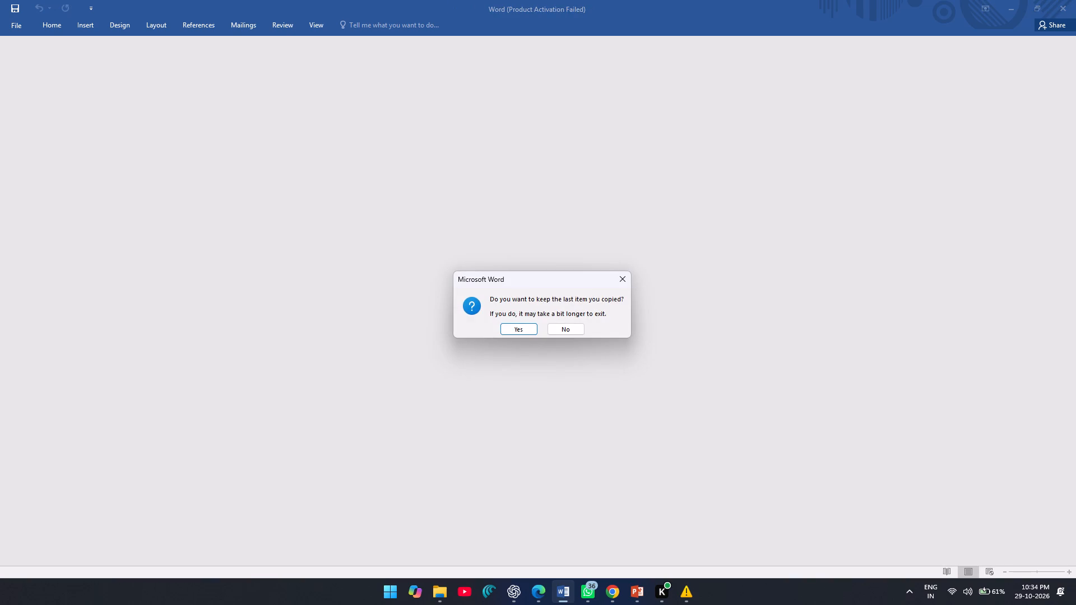
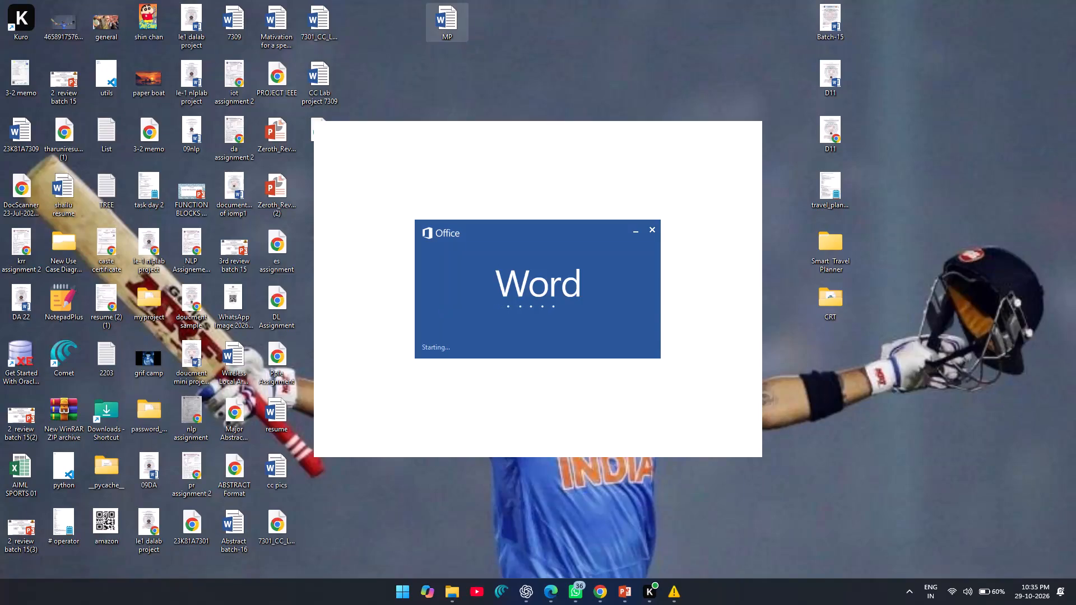
Look through the opening pages of the reopened MP report, from the title page to the declaration.
{"action": "scroll", "coordinate": [503, 249], "scroll_direction": "down", "scroll_amount": 1}
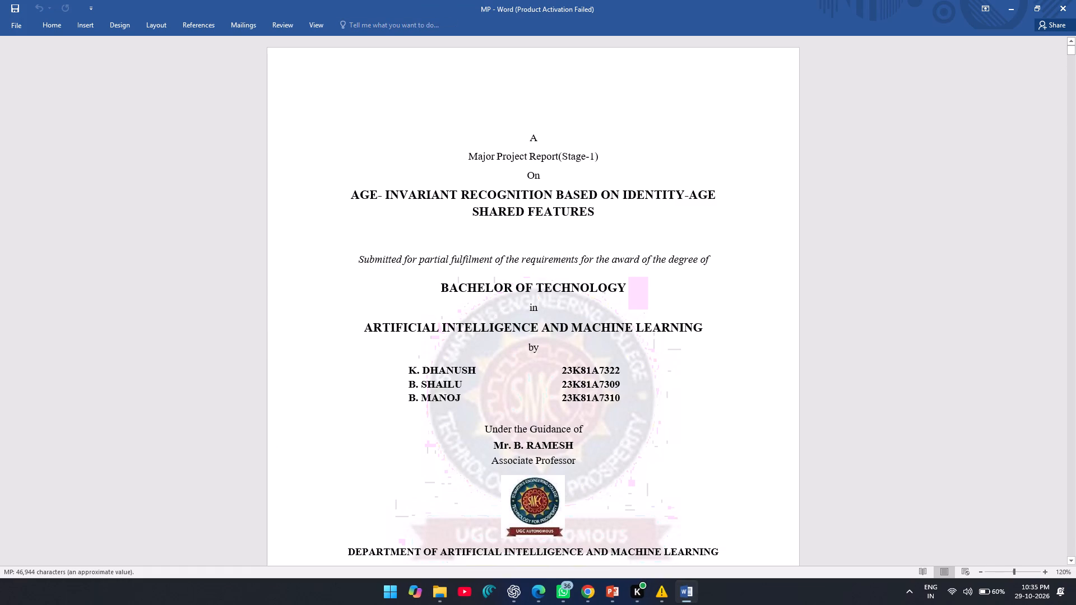
{"action": "scroll", "coordinate": [503, 249], "scroll_direction": "down", "scroll_amount": 3}
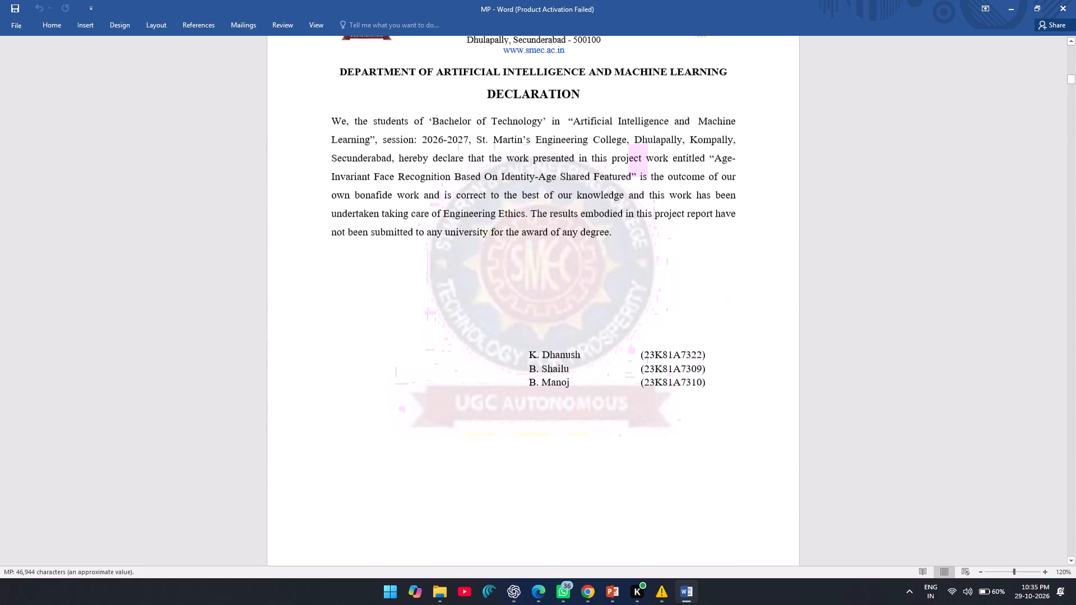
{"action": "scroll", "coordinate": [503, 249], "scroll_direction": "down", "scroll_amount": 2}
{"action": "scroll", "coordinate": [503, 249], "scroll_direction": "up", "scroll_amount": 1}
{"action": "scroll", "coordinate": [503, 249], "scroll_direction": "down", "scroll_amount": 1}
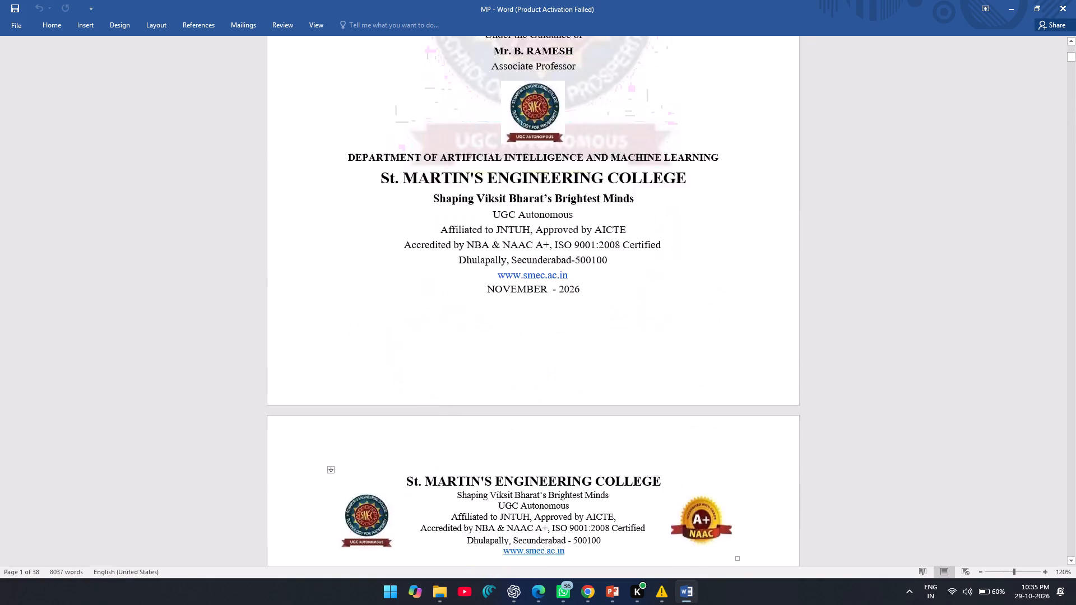
Dismiss the Office Activation Wizard and look through the rest of the MP report, from the opening pages to the references.
{"action": "scroll", "coordinate": [503, 249], "scroll_direction": "down", "scroll_amount": 2}
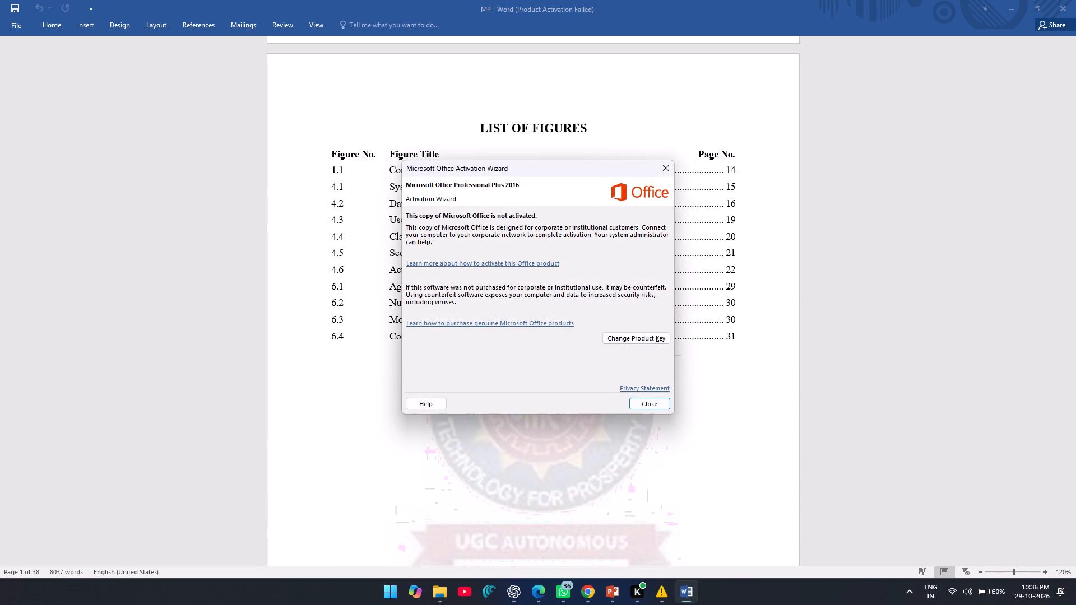
{"action": "left_click", "coordinate": [641, 399]}
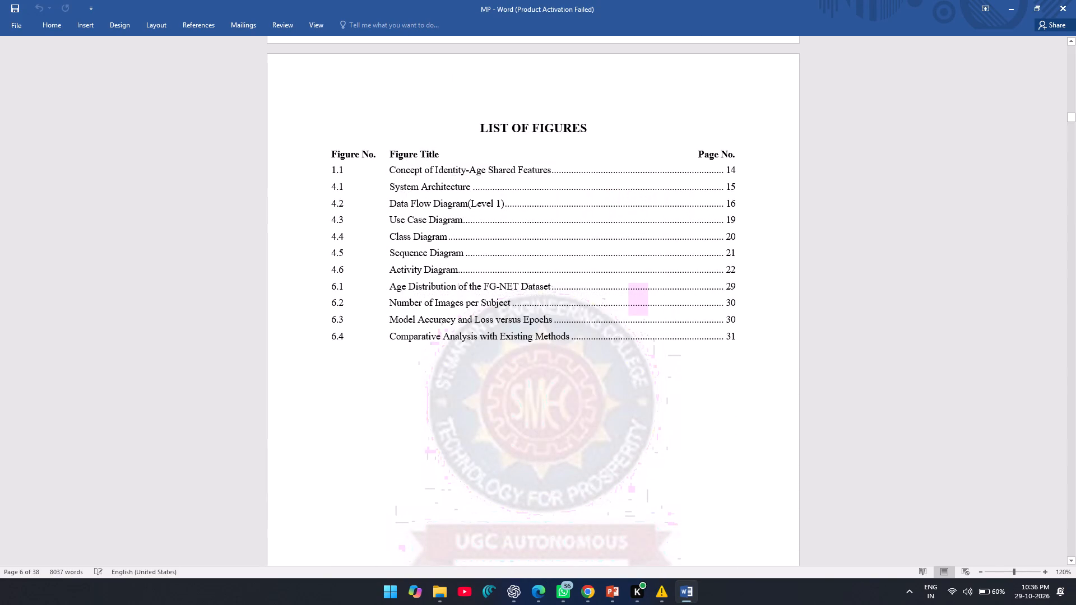
{"action": "scroll", "coordinate": [564, 444], "scroll_direction": "down", "scroll_amount": 3}
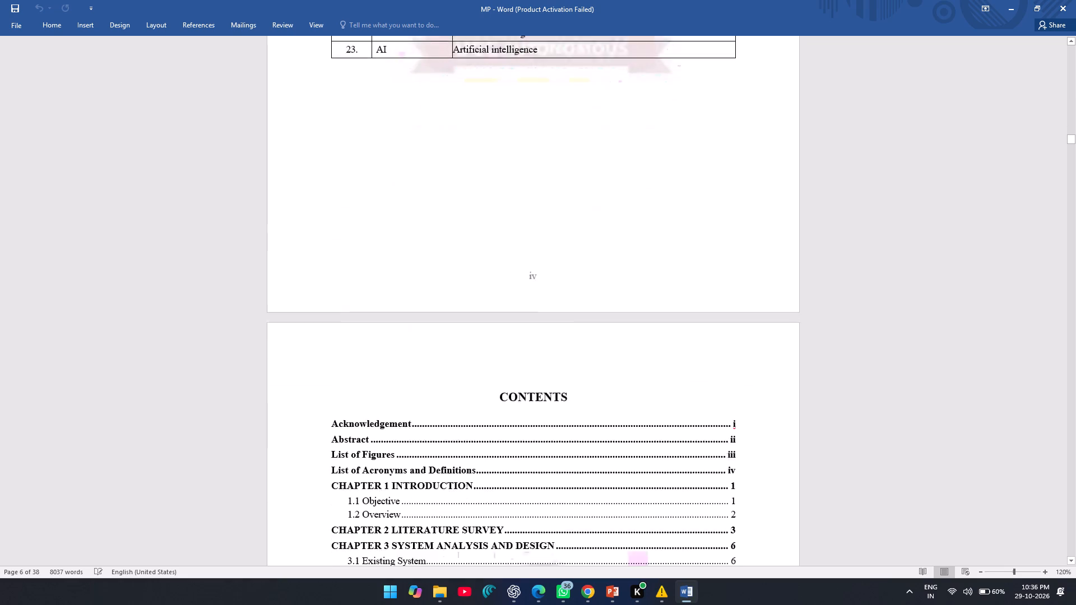
{"action": "scroll", "coordinate": [564, 444], "scroll_direction": "down", "scroll_amount": 3}
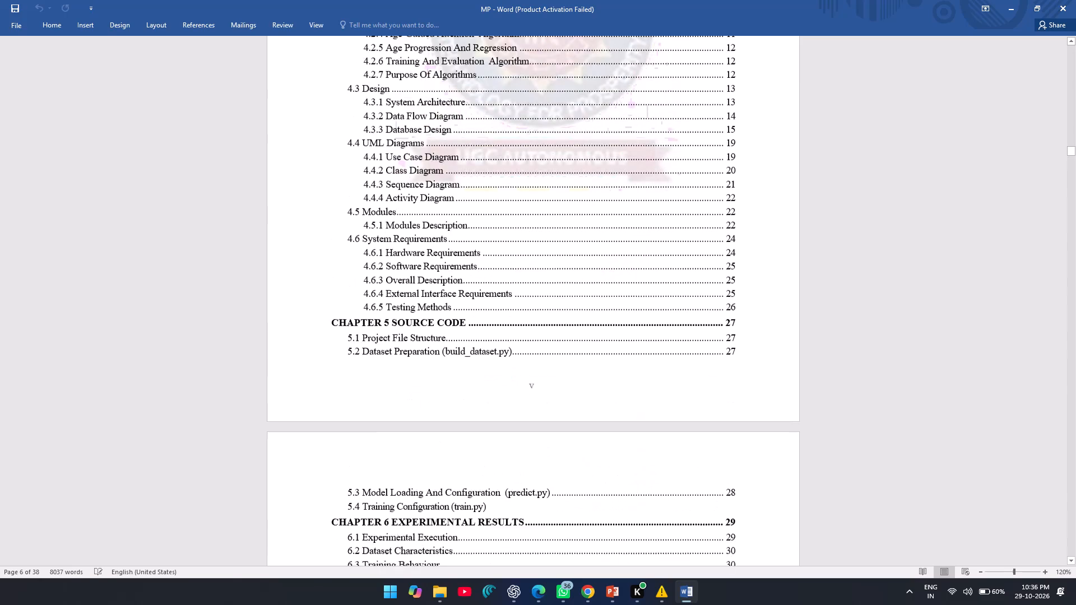
{"action": "scroll", "coordinate": [564, 444], "scroll_direction": "down", "scroll_amount": 2}
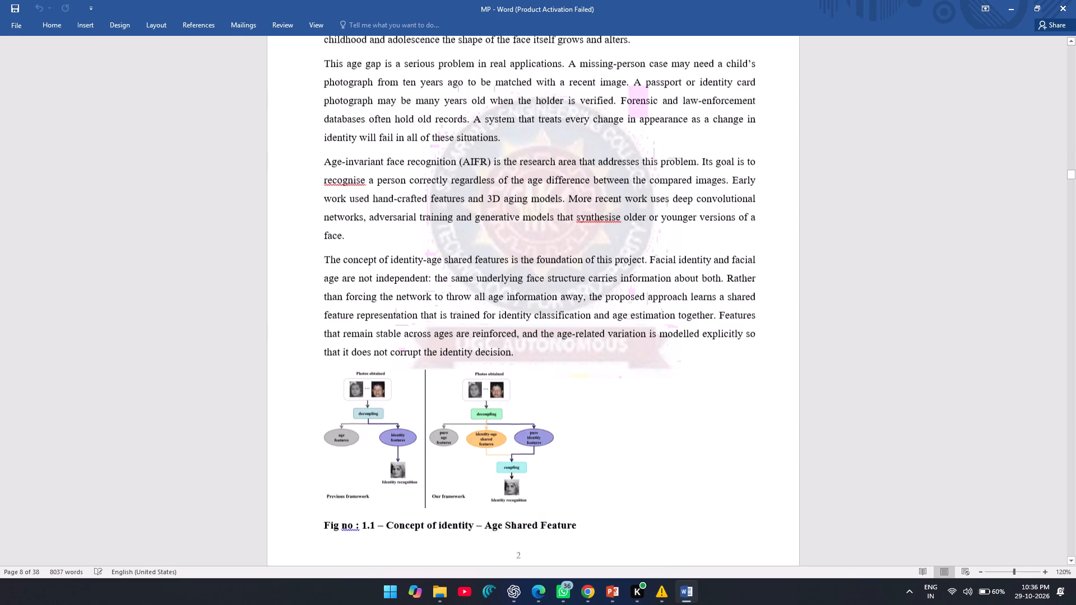
{"action": "scroll", "coordinate": [564, 444], "scroll_direction": "down", "scroll_amount": 3}
{"action": "scroll", "coordinate": [564, 444], "scroll_direction": "down", "scroll_amount": 20}
{"action": "scroll", "coordinate": [564, 444], "scroll_direction": "down", "scroll_amount": 12}
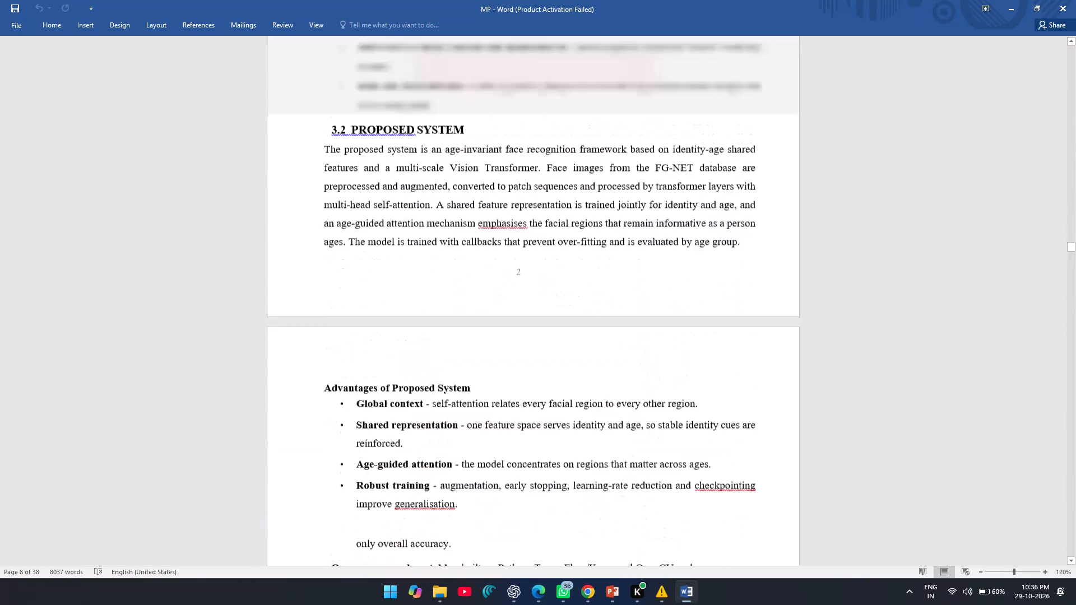
{"action": "scroll", "coordinate": [564, 444], "scroll_direction": "down", "scroll_amount": 20}
{"action": "scroll", "coordinate": [564, 444], "scroll_direction": "down", "scroll_amount": 20}
{"action": "scroll", "coordinate": [564, 444], "scroll_direction": "down", "scroll_amount": 20}
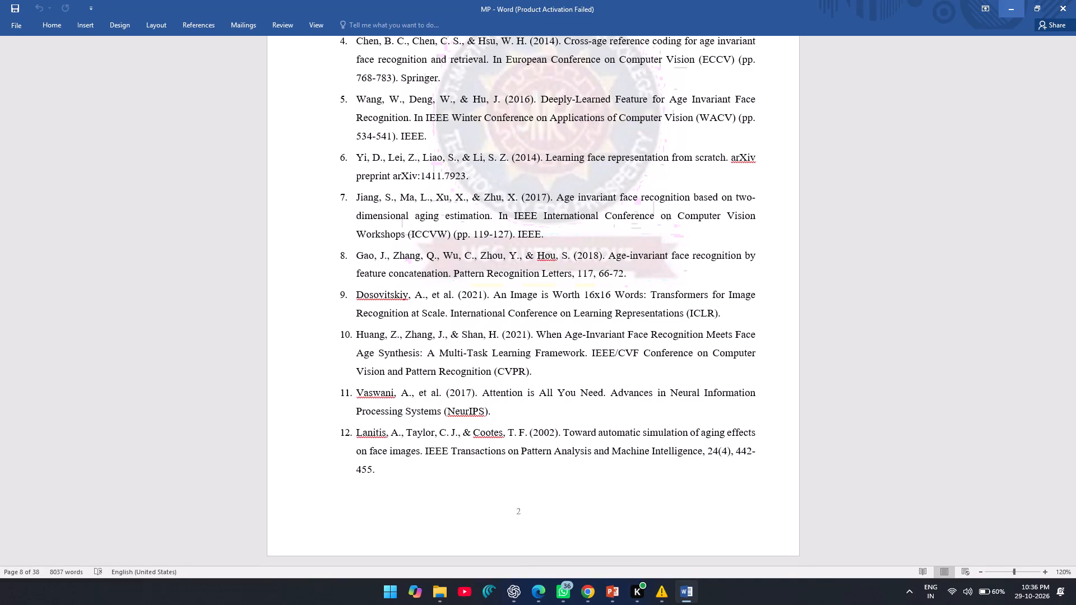